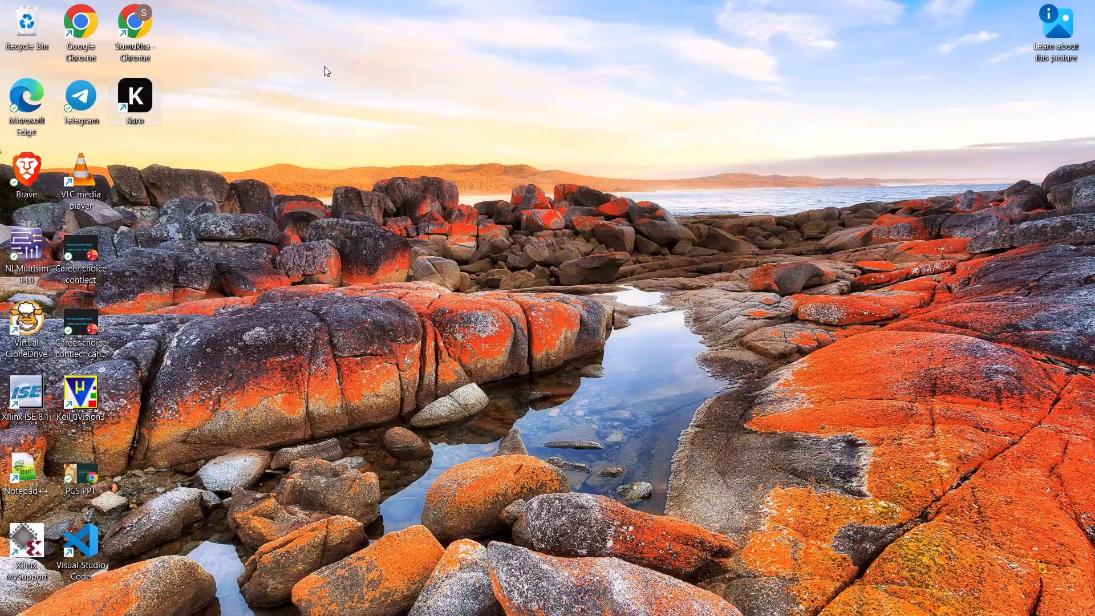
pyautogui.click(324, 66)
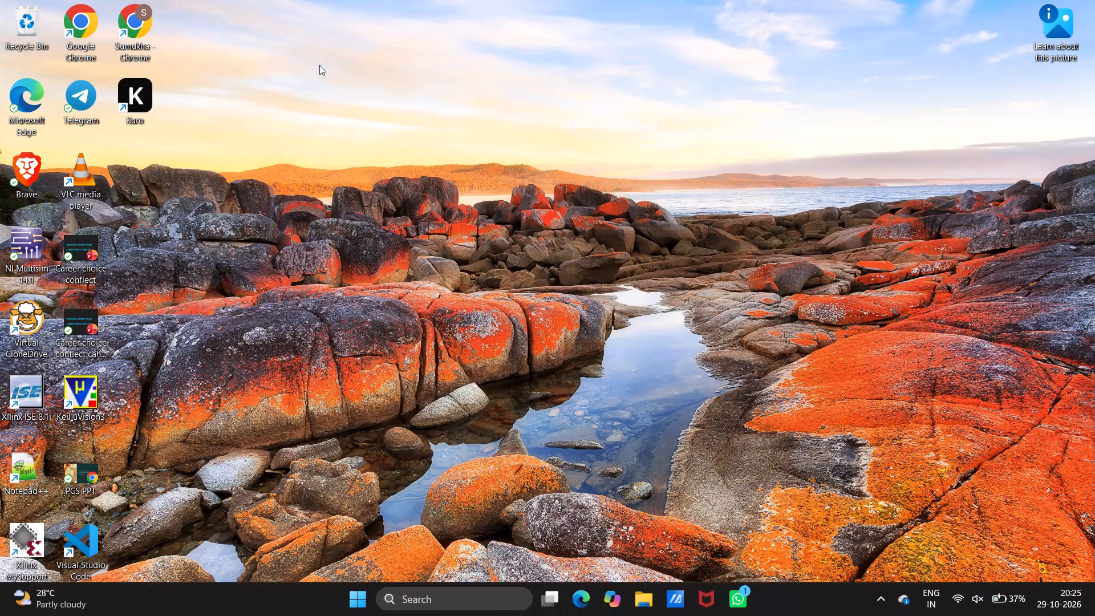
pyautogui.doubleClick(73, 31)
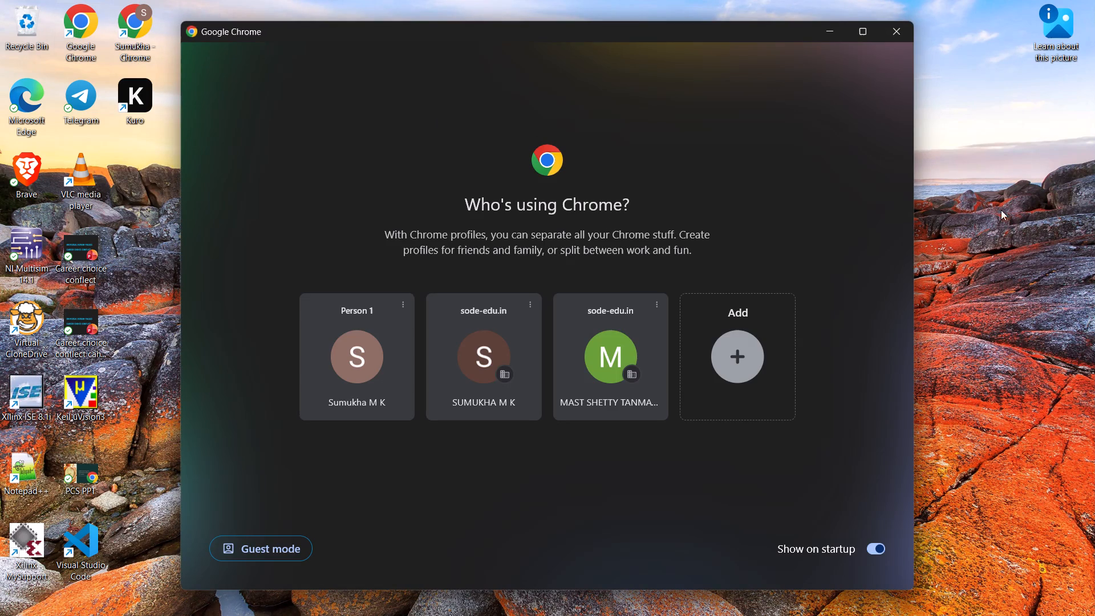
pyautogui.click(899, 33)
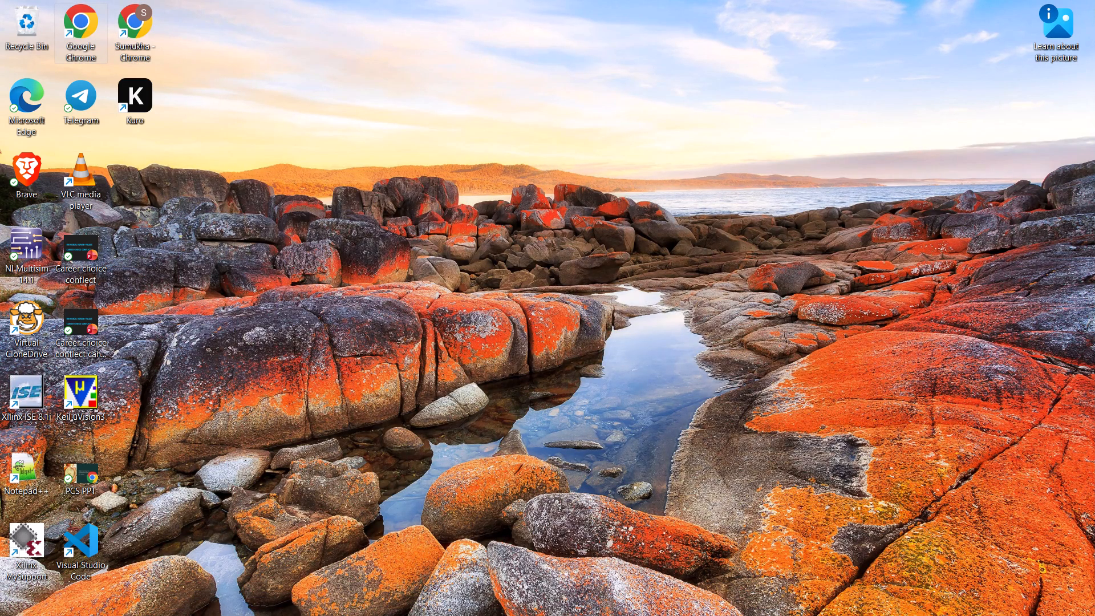
# Switch to File Explorer and open the Downloads folder.
pyautogui.click(358, 602)
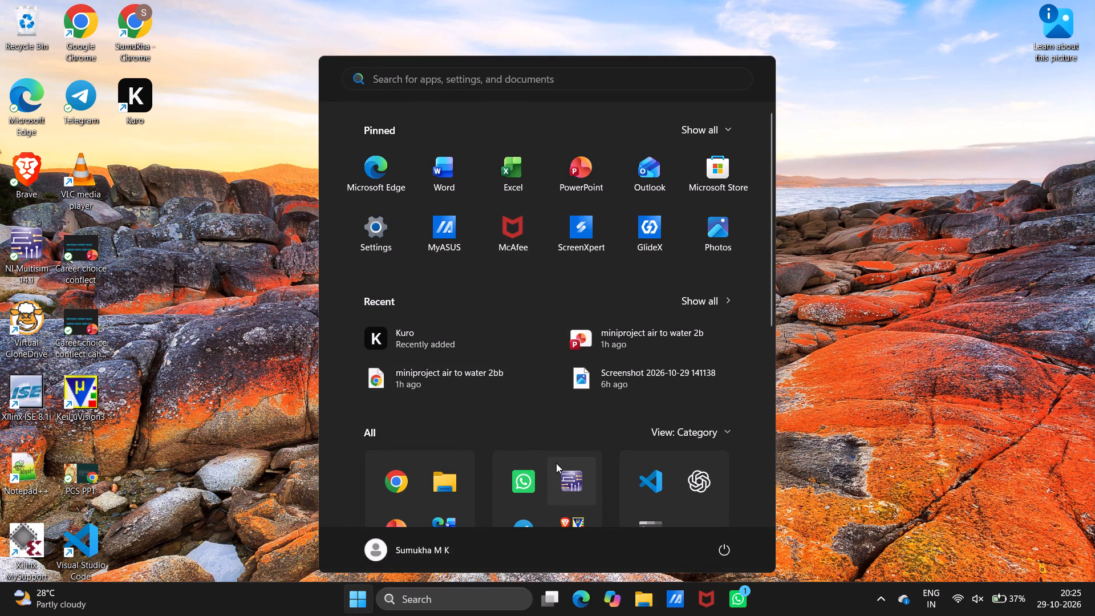
pyautogui.click(652, 592)
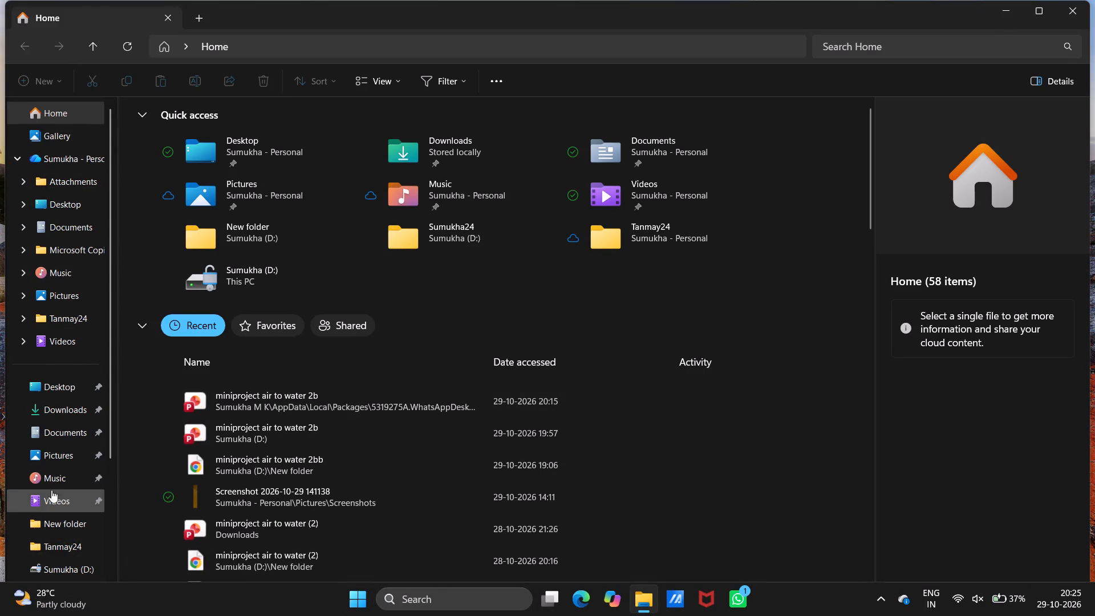
pyautogui.click(68, 419)
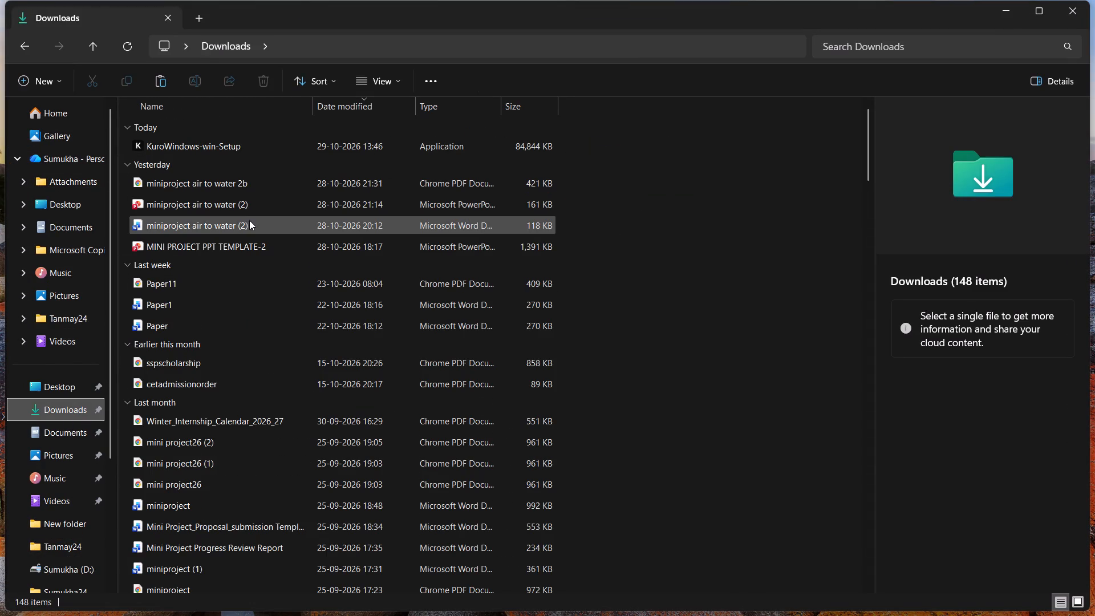
# Open the presentation MINI PROJECT PPT TEMPLATE-2 from the Downloads folder.
pyautogui.doubleClick(252, 244)
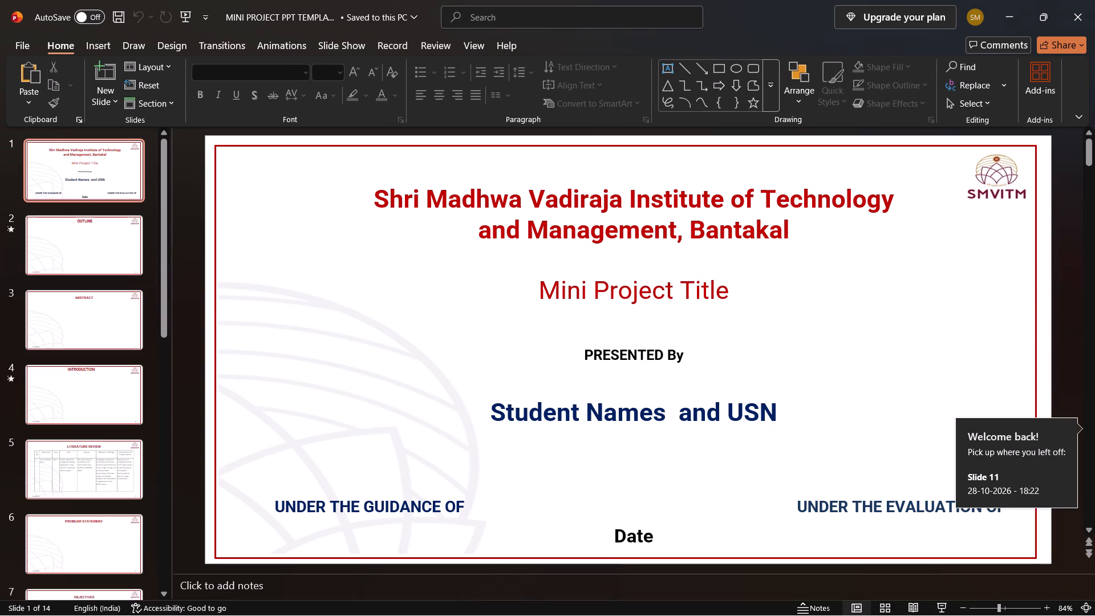
# Look through the mini project template's slides from the title slide onward, examining the section headings and their layout.
pyautogui.scroll(-2, 694, 402)
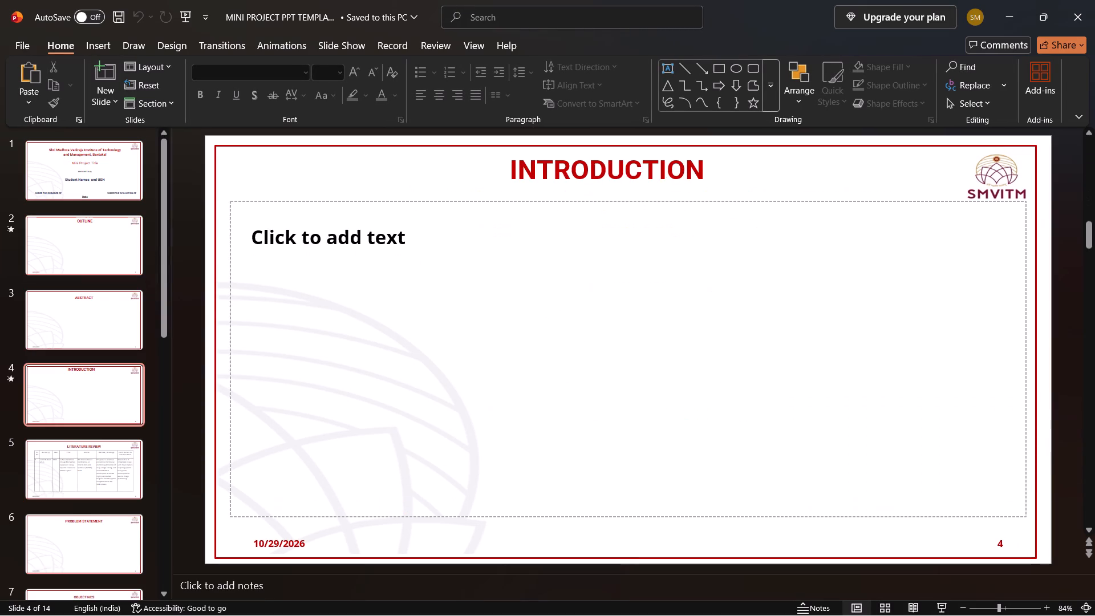
pyautogui.scroll(-4, 694, 402)
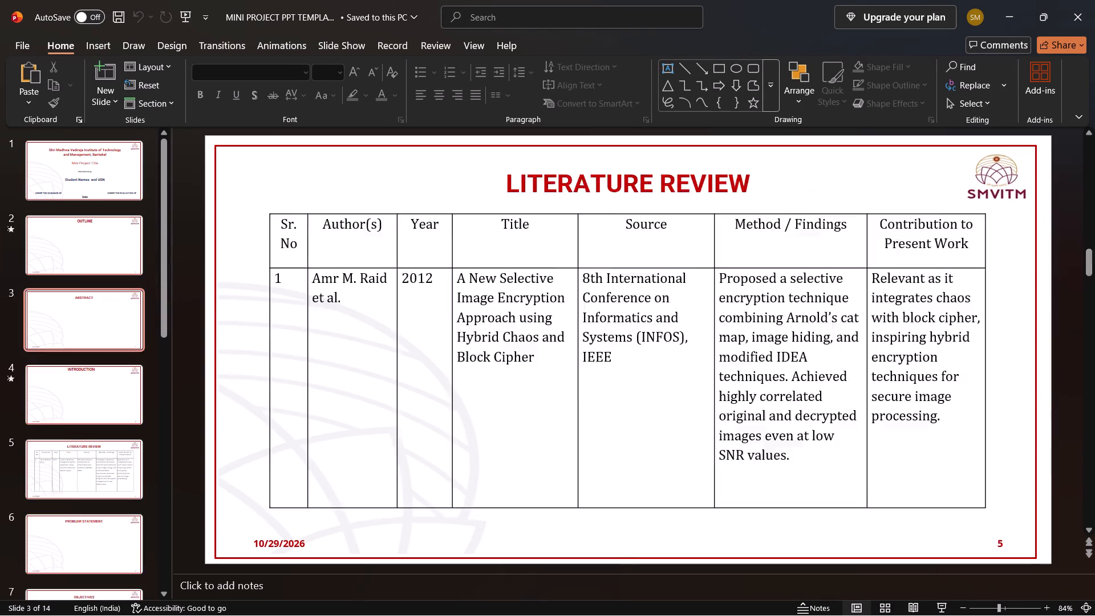
pyautogui.scroll(-2, 694, 402)
pyautogui.hscroll(1, 694, 402)
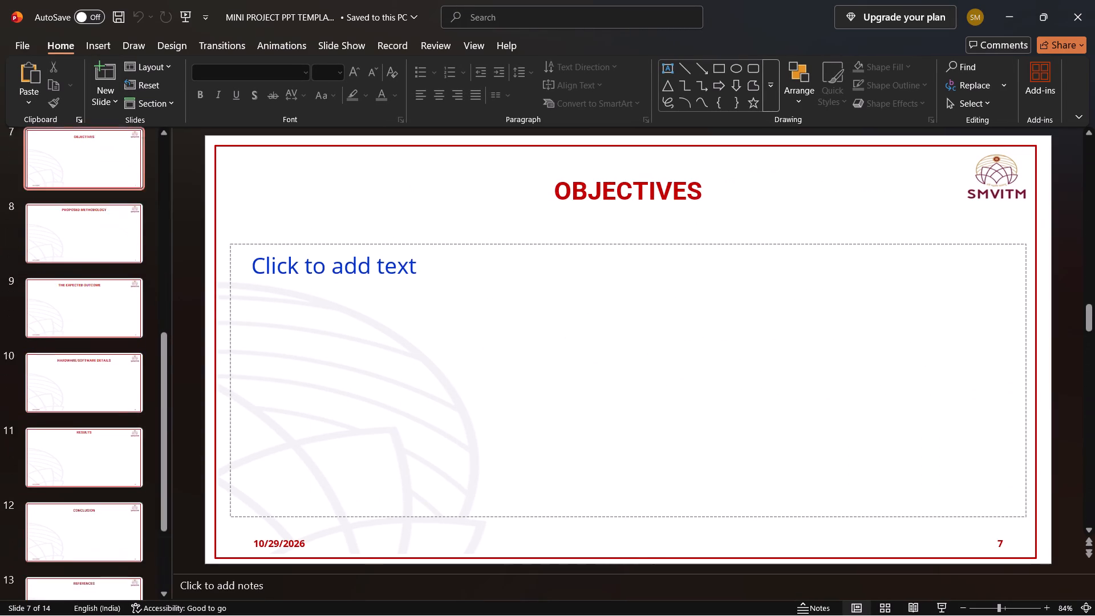
pyautogui.hscroll(1, 694, 402)
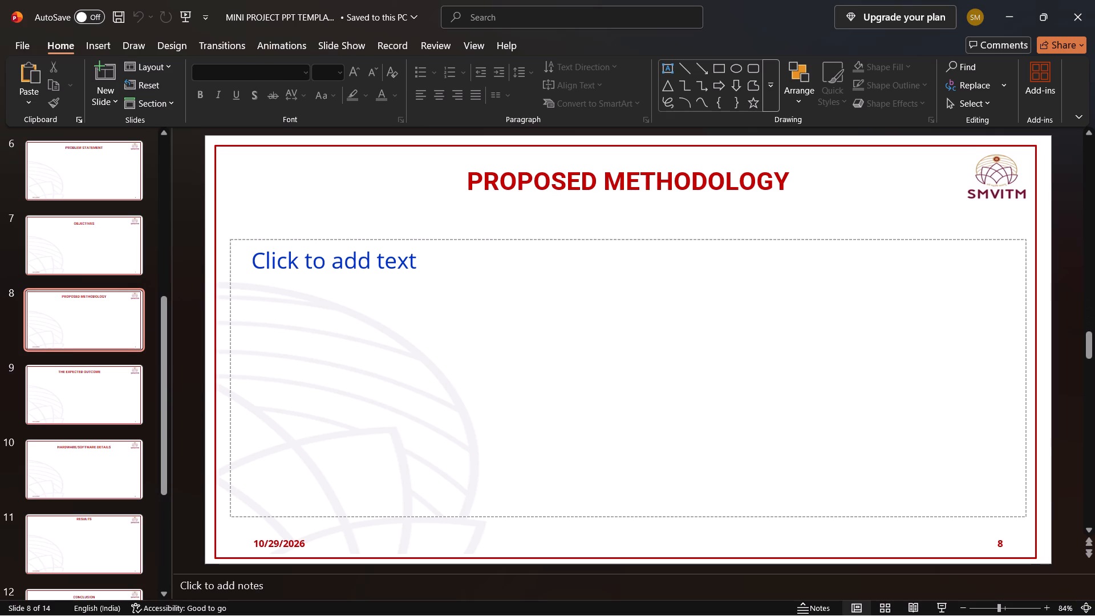
pyautogui.hscroll(1, 694, 402)
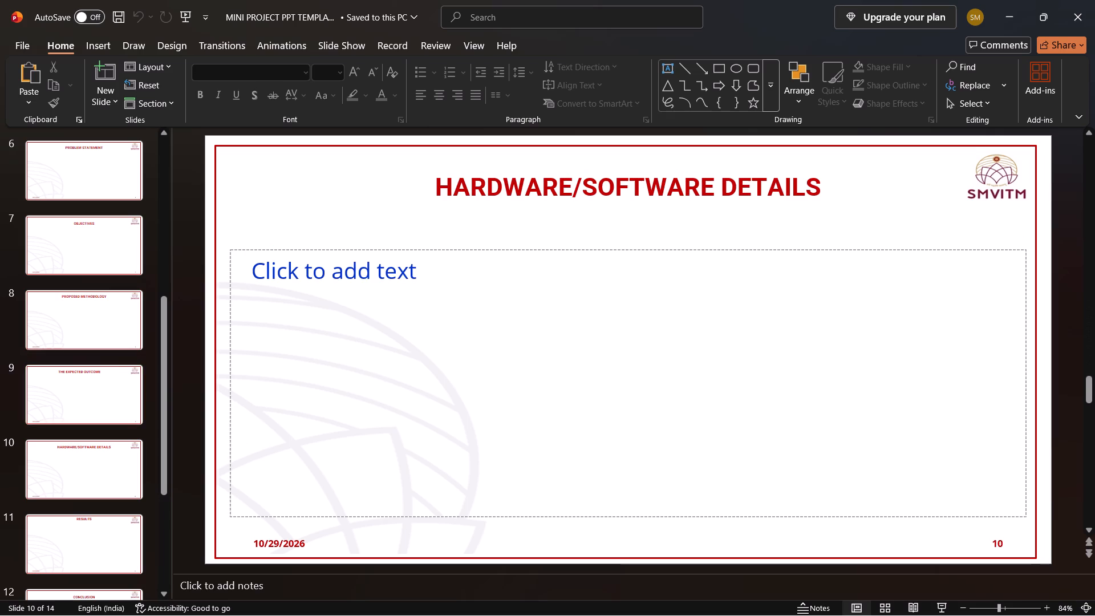
pyautogui.hscroll(2, 694, 402)
pyautogui.scroll(-1, 694, 402)
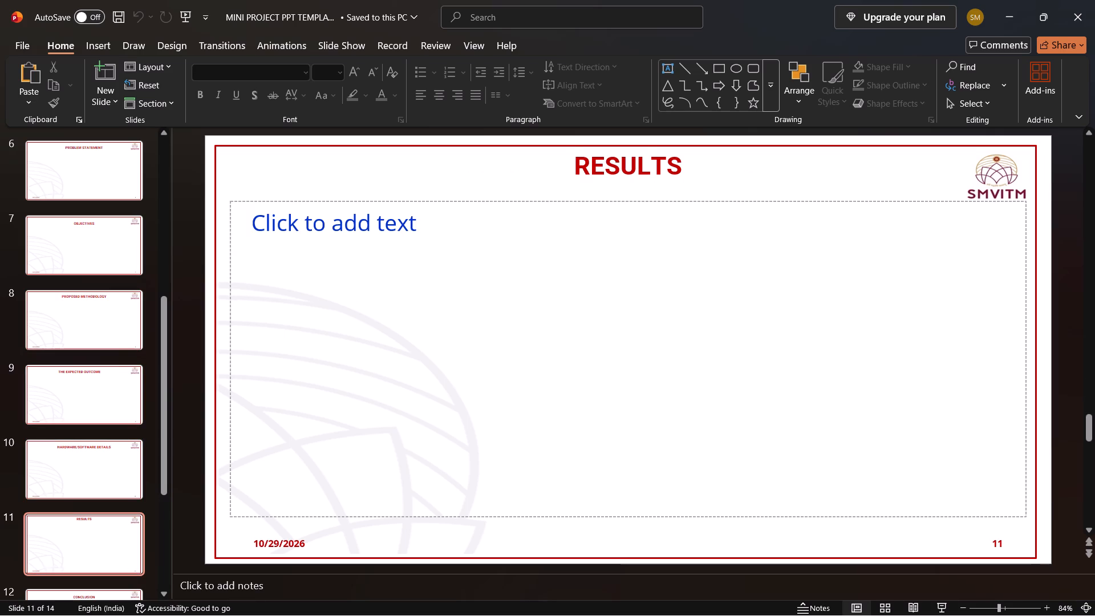
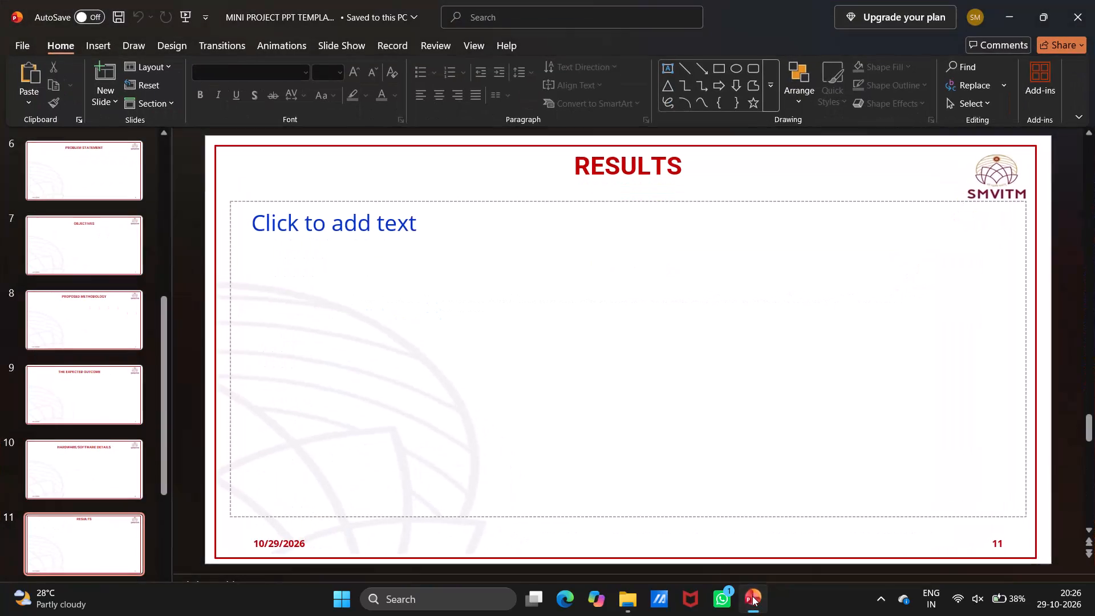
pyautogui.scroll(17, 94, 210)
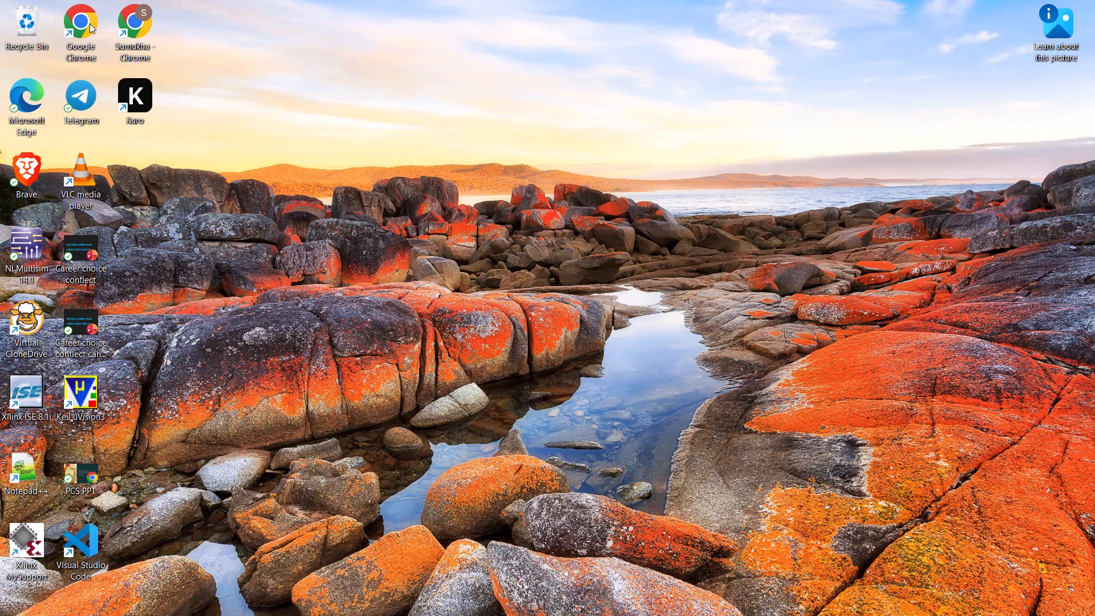
# Open Google Chrome using the profile-specific desktop shortcut.
pyautogui.doubleClick(142, 21)
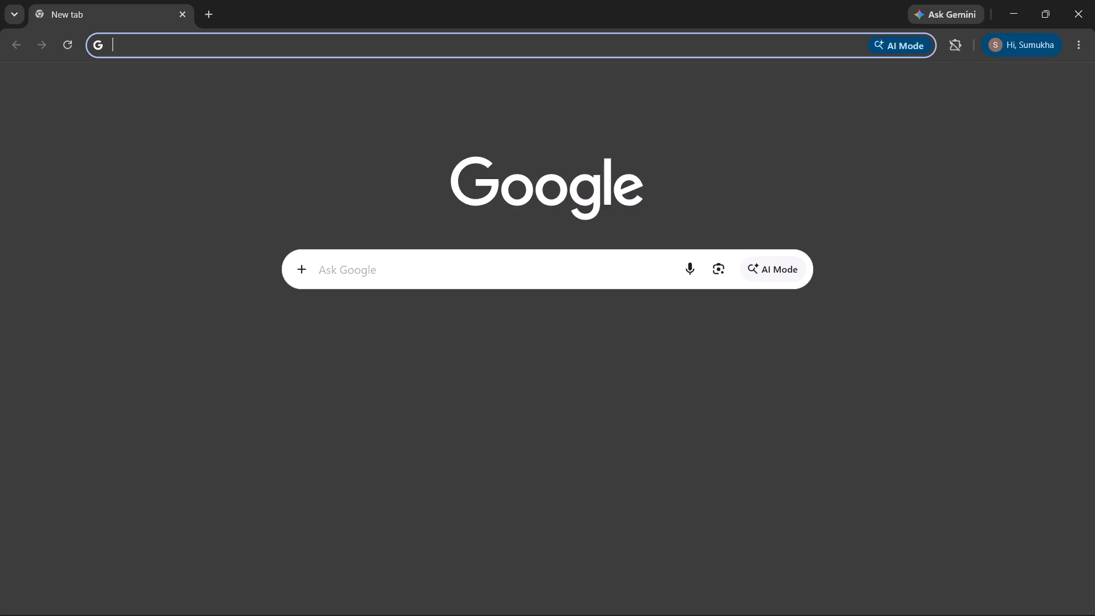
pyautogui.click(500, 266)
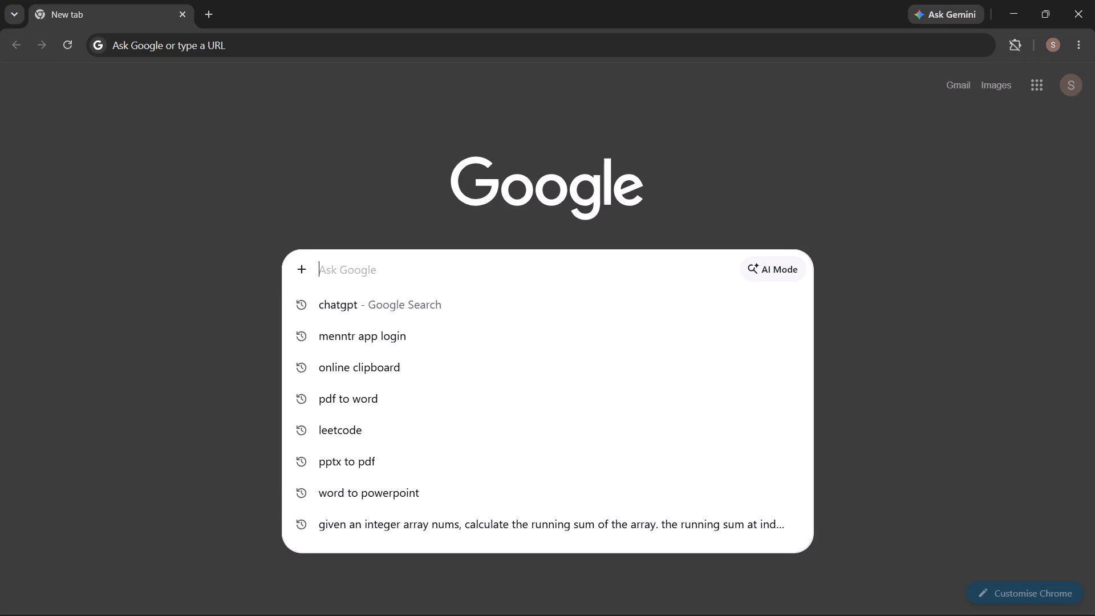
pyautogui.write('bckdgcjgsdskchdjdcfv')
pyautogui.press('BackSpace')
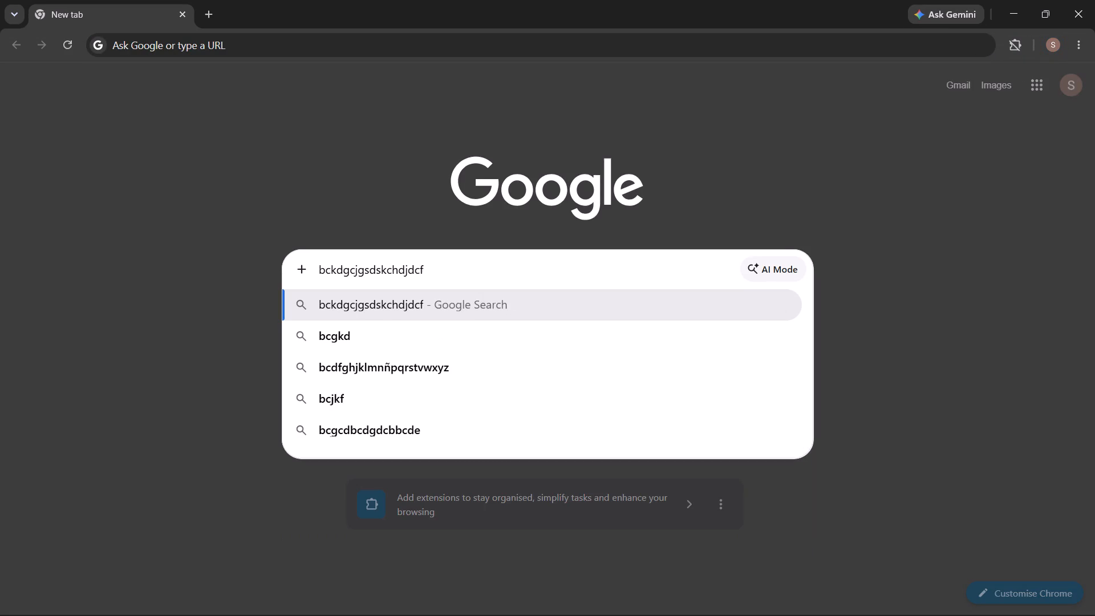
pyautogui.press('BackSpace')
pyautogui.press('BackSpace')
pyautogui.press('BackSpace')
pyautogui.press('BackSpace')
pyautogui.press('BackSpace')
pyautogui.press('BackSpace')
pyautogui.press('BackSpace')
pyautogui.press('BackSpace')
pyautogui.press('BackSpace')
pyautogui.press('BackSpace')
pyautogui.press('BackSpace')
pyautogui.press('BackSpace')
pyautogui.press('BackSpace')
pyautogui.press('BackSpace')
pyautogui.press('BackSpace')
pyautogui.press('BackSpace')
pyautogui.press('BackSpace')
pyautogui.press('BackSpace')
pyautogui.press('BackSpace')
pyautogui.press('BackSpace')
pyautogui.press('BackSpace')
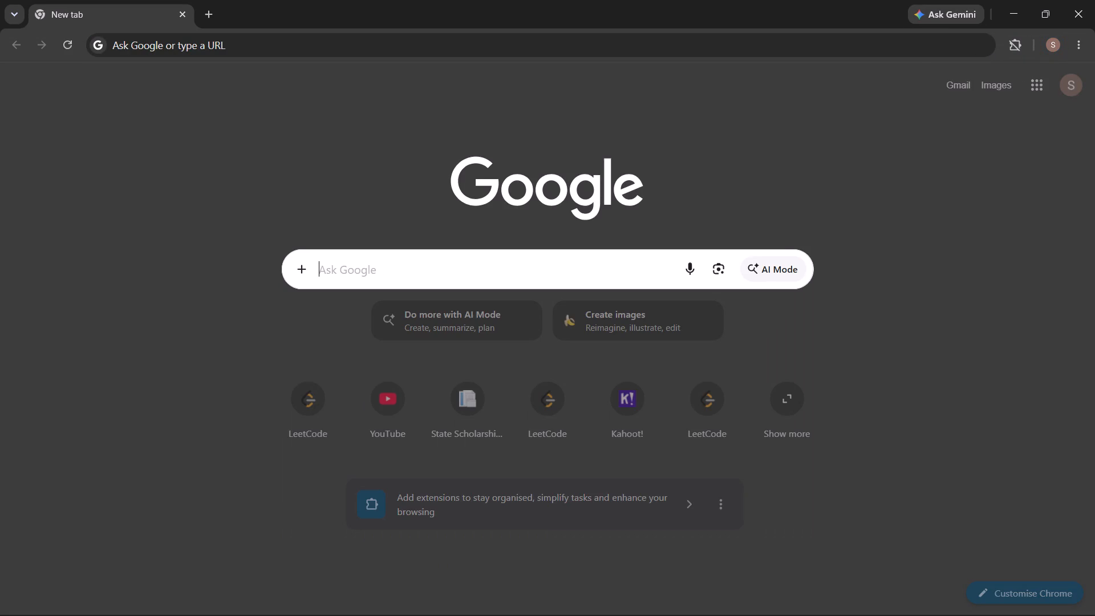
# Search Google for google scholar and open the Google Scholar site, ready to enter a search.
pyautogui.write('goo')
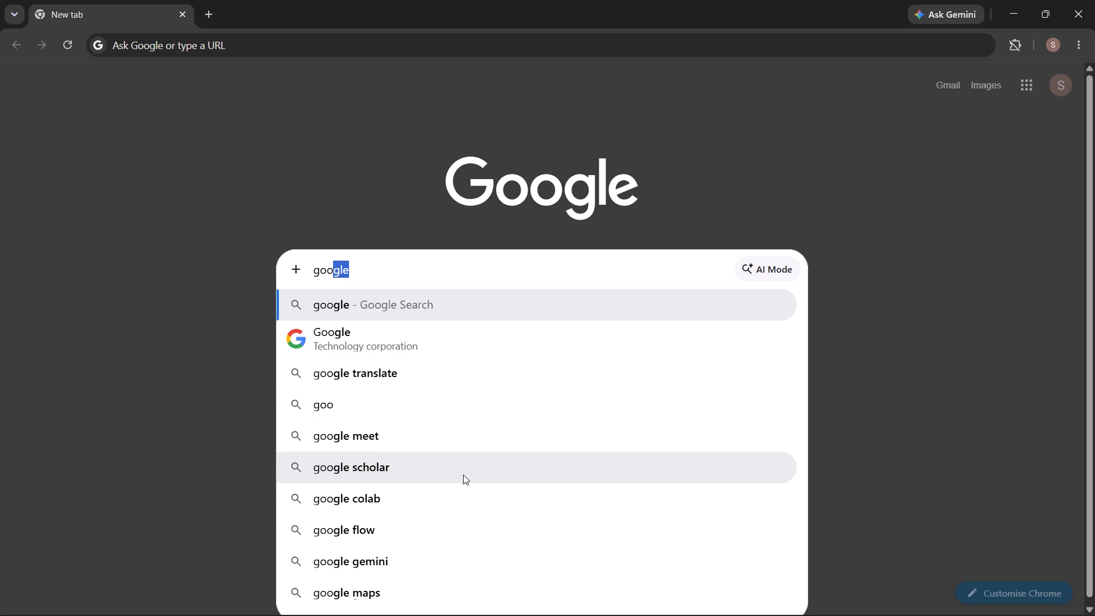
pyautogui.click(463, 473)
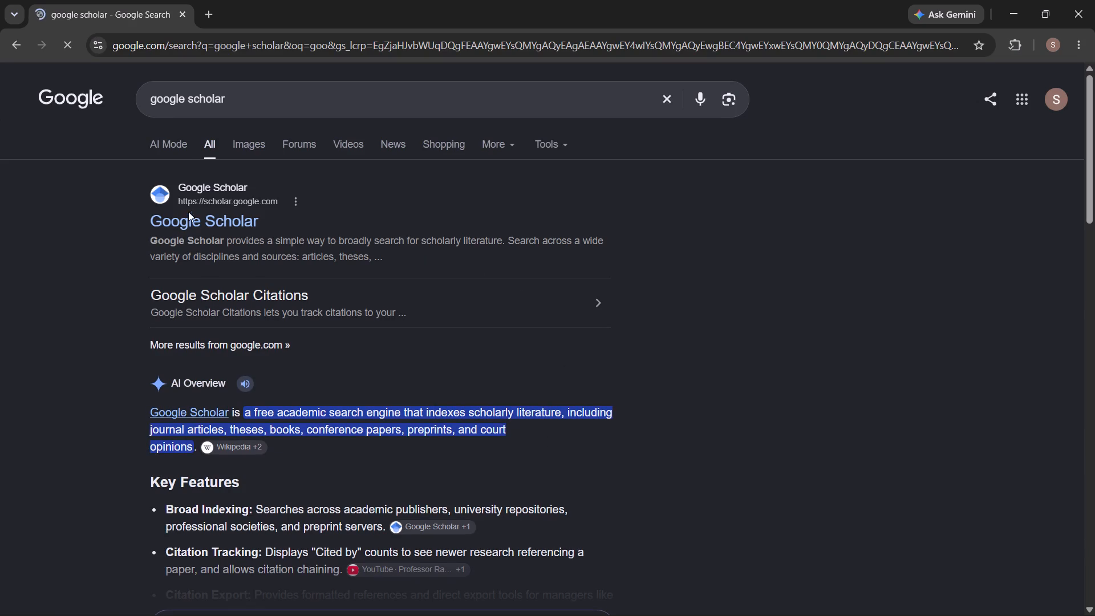
pyautogui.click(189, 221)
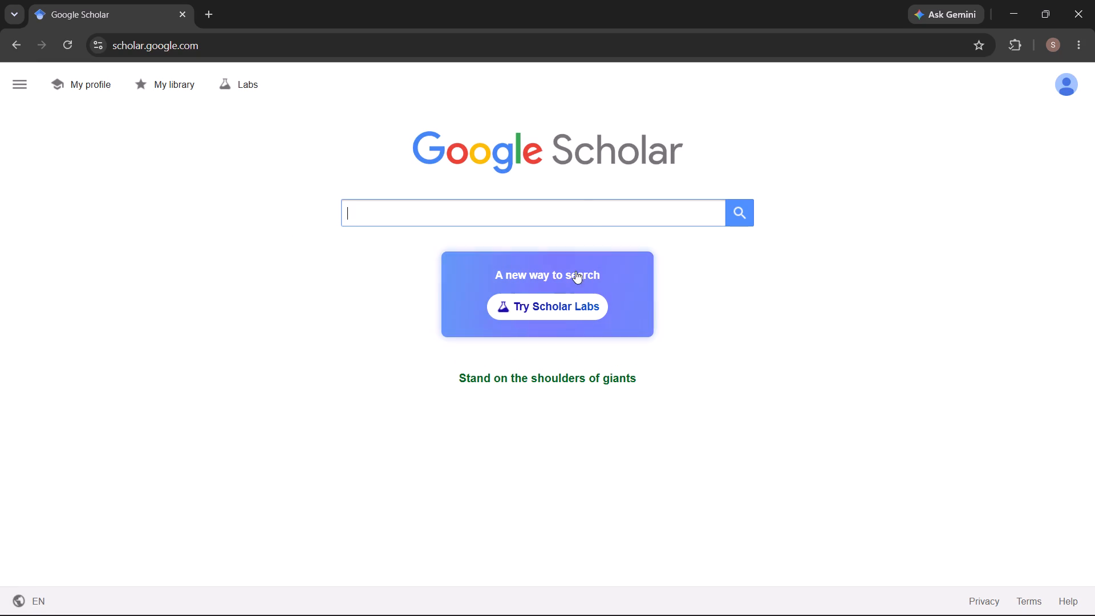
pyautogui.click(526, 214)
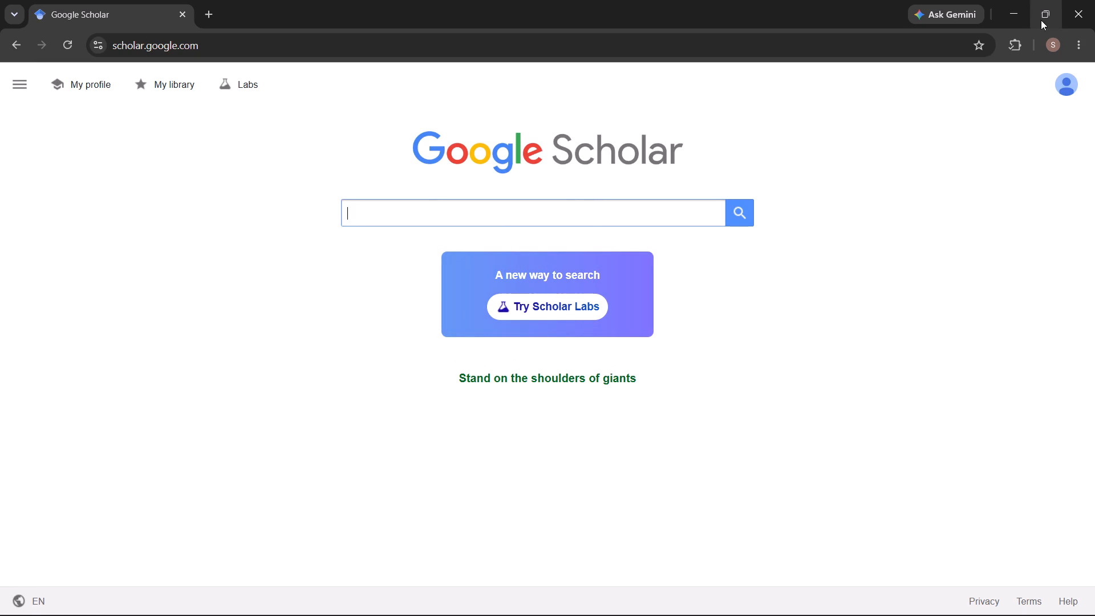
# Minimize the browser, switch to PowerPoint and open the recent presentation iot smart monitoring12.
pyautogui.click(1019, 20)
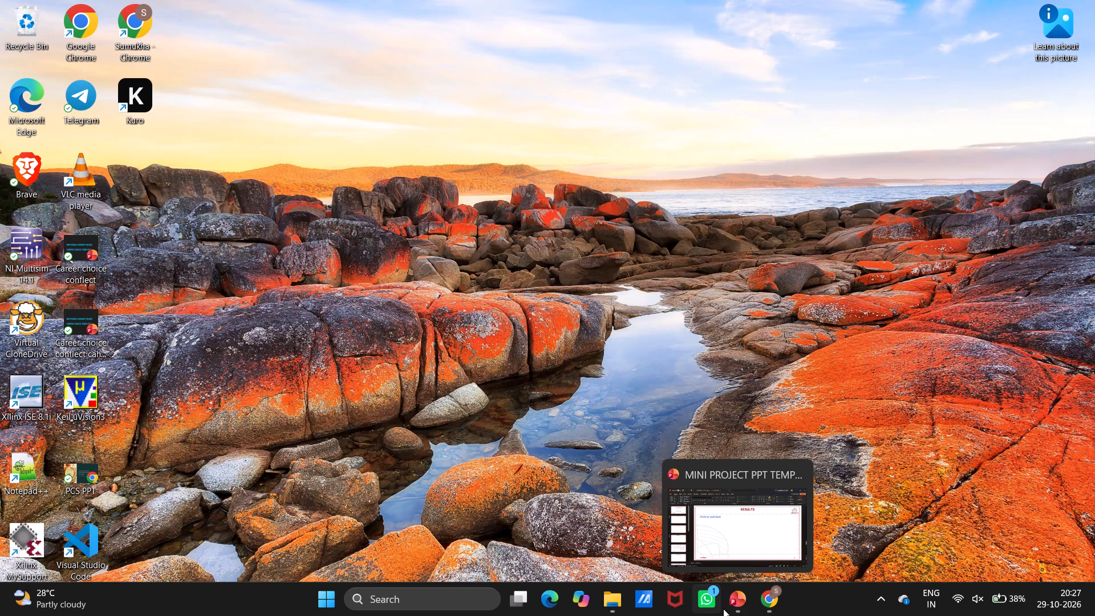
pyautogui.click(739, 524)
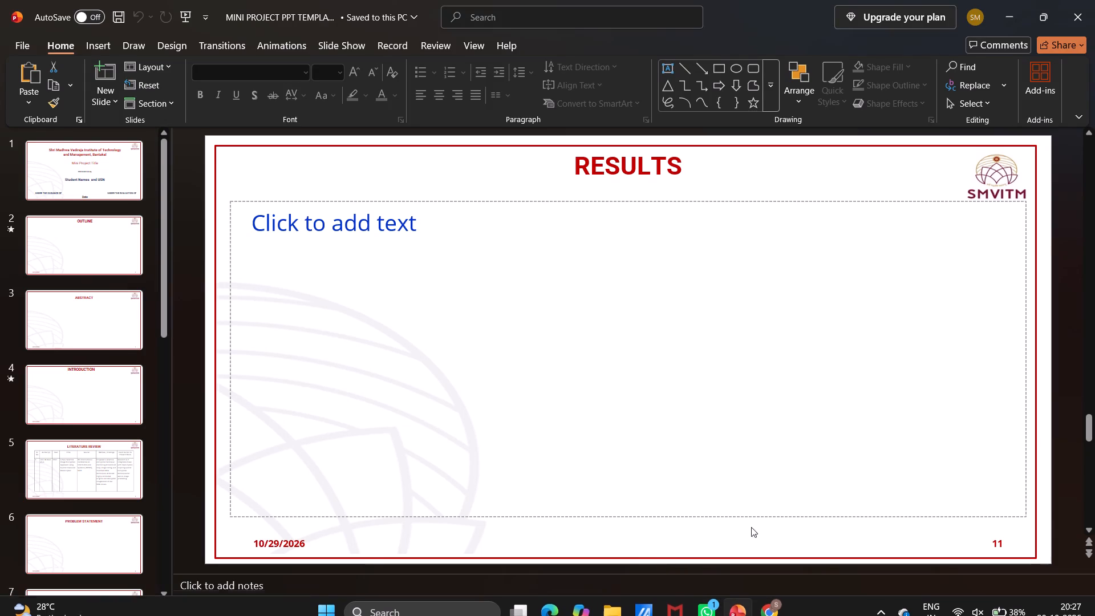
pyautogui.click(21, 40)
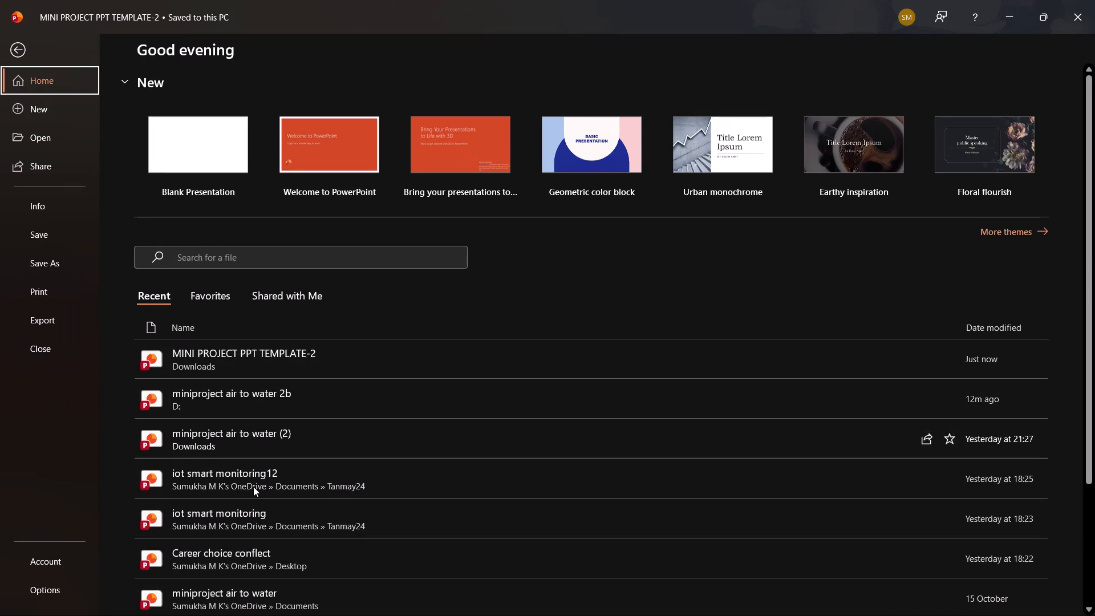
pyautogui.scroll(-2, 245, 499)
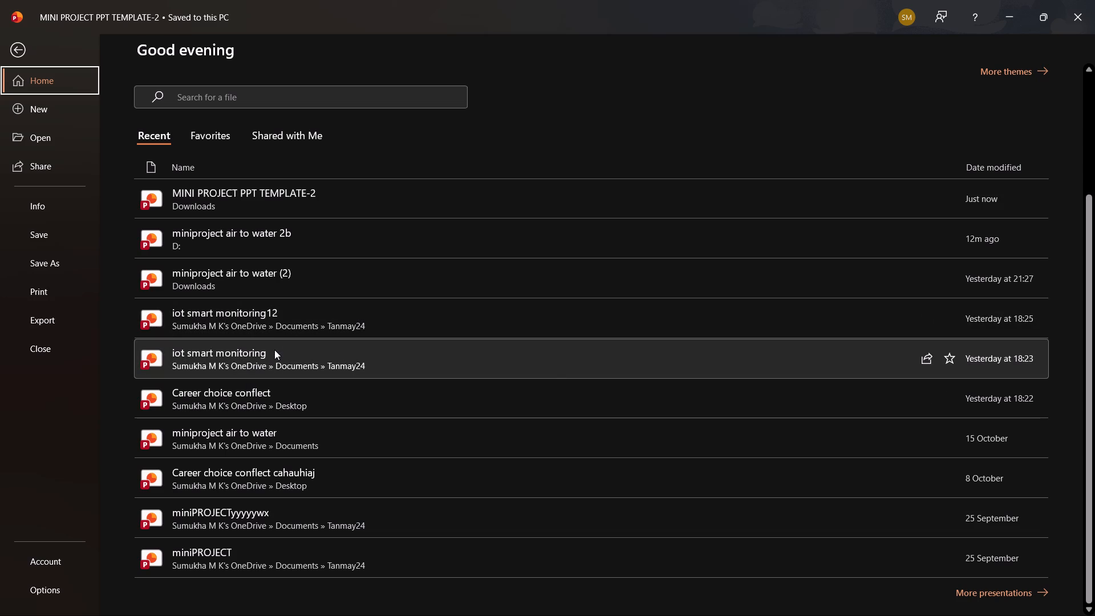
pyautogui.doubleClick(228, 319)
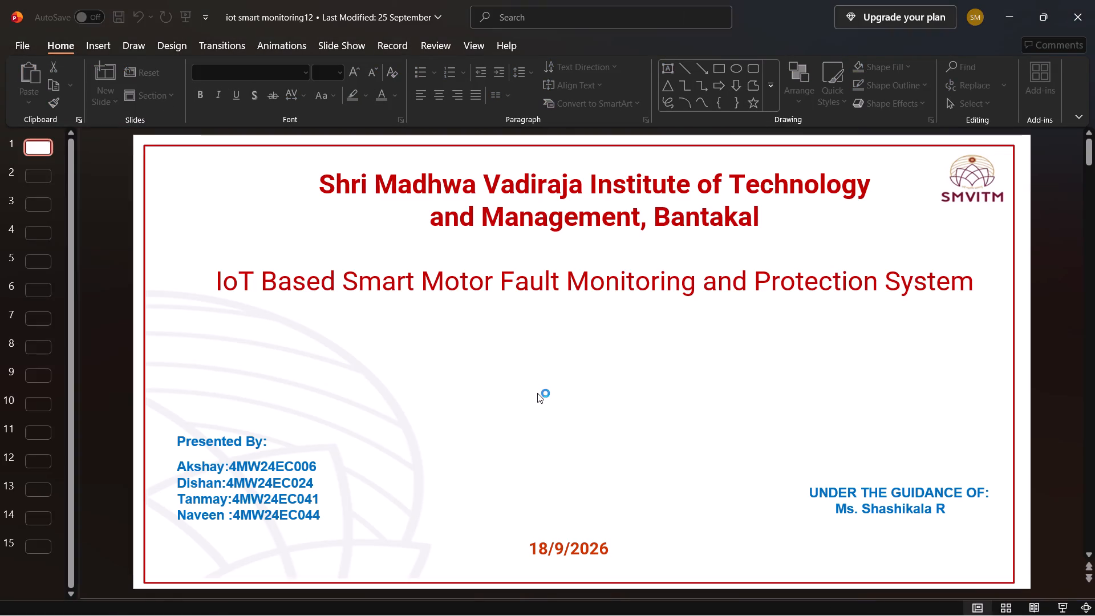
# Look through the presentation's slides from the title slide to The Expected Outcome.
pyautogui.press('Down')
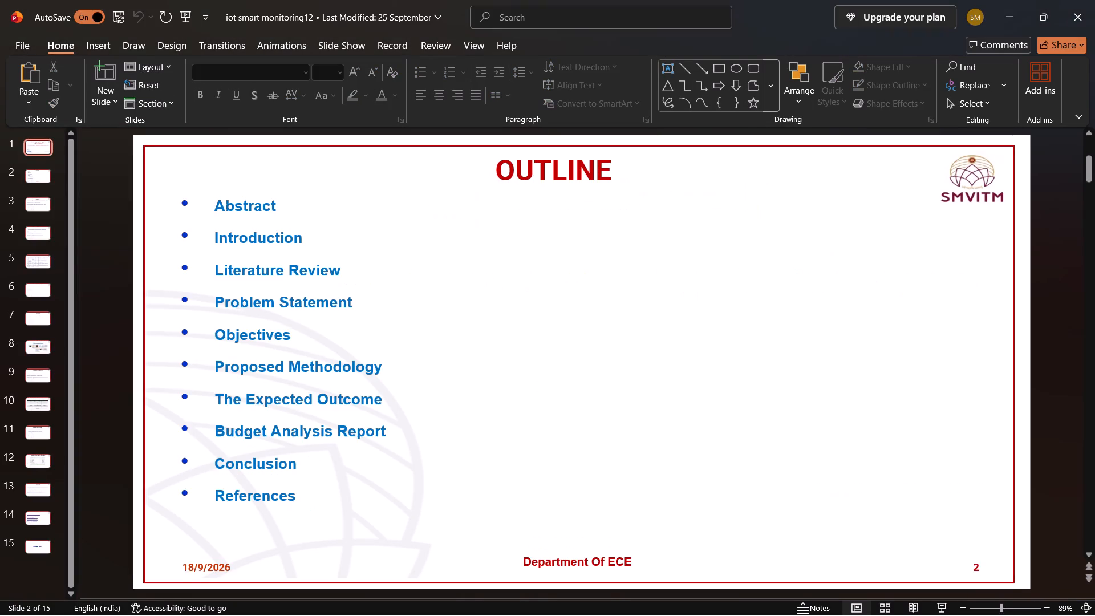
pyautogui.press('Down')
pyautogui.press('Down')
pyautogui.press('Up')
pyautogui.press('Up')
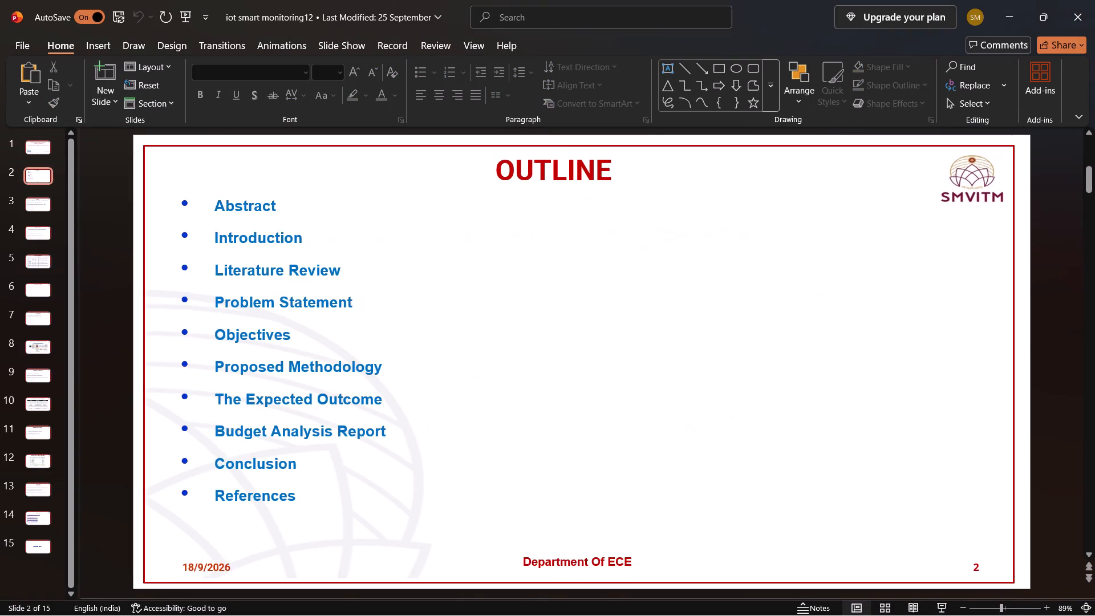
pyautogui.press('Up')
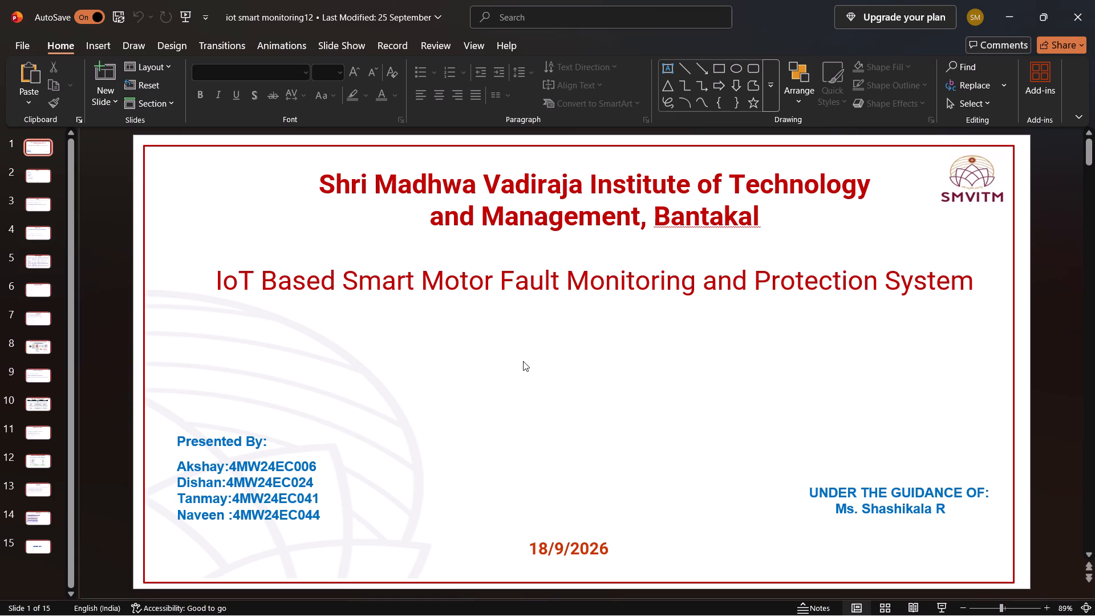
pyautogui.press('Down')
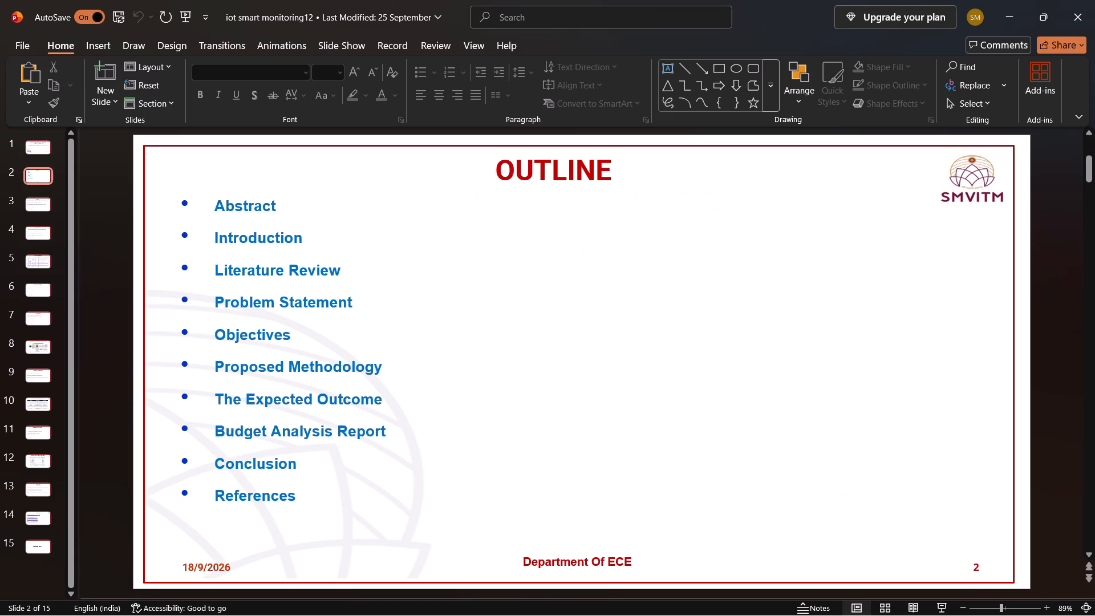
pyautogui.press('Down')
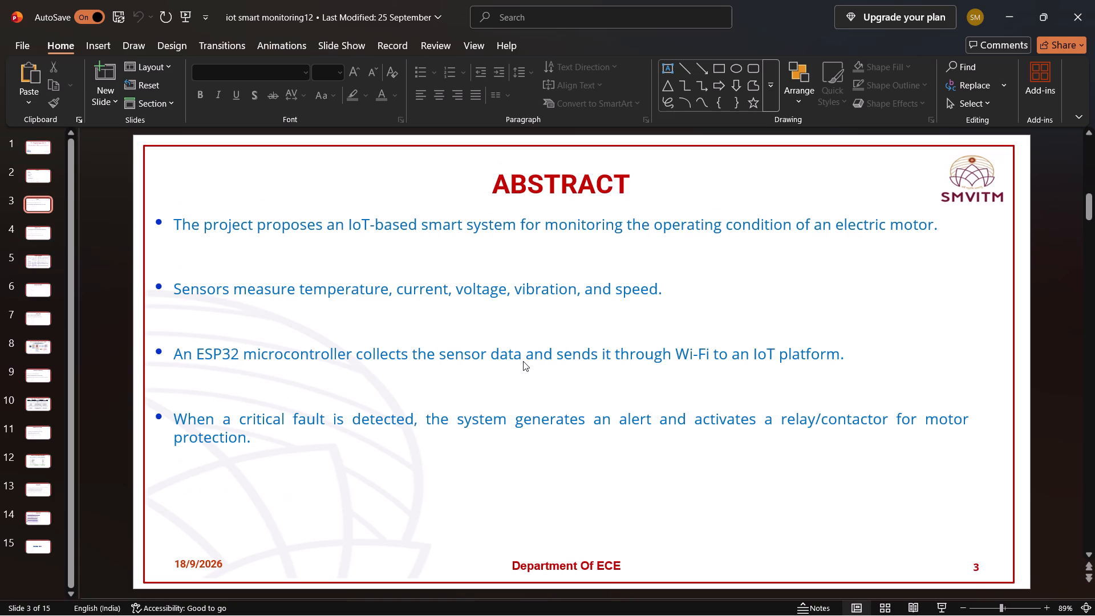
pyautogui.press('Down')
pyautogui.press('Down')
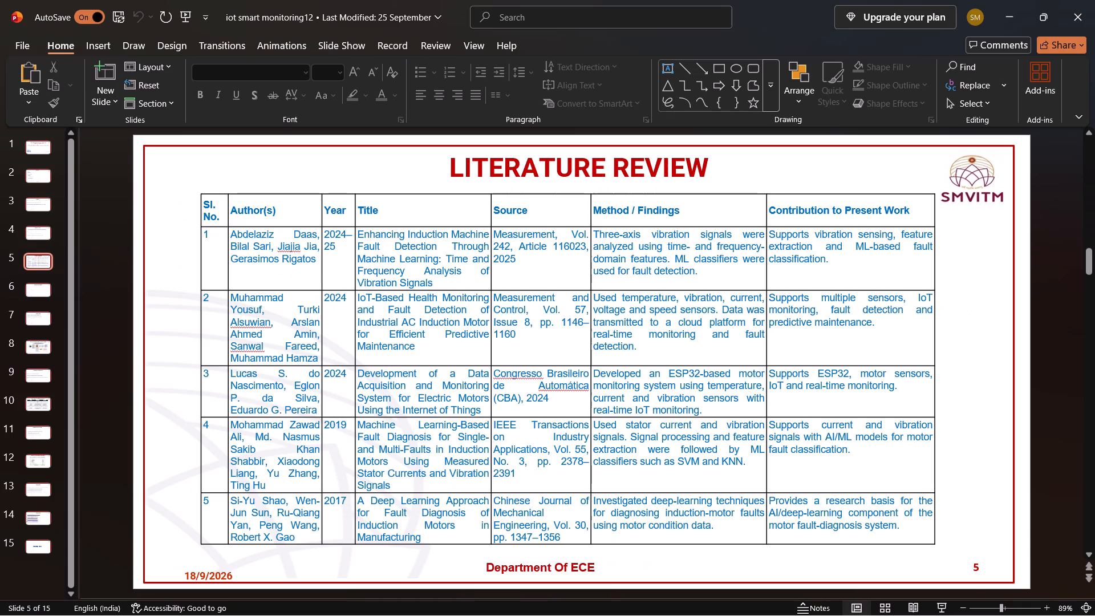
pyautogui.press('Down')
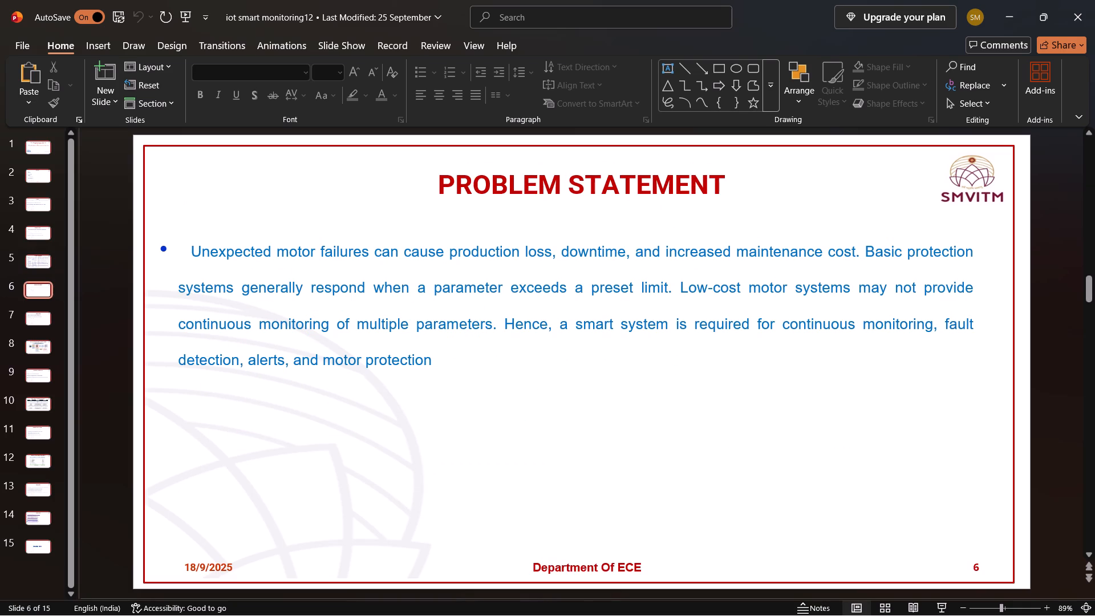
pyautogui.press('Down')
pyautogui.press('Down')
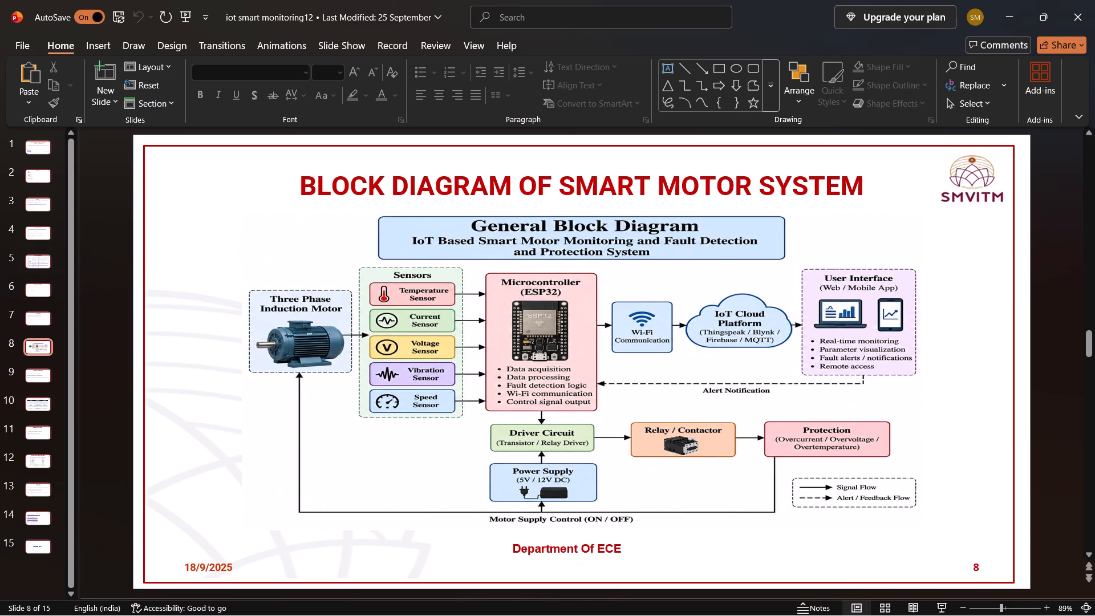
pyautogui.press('Down')
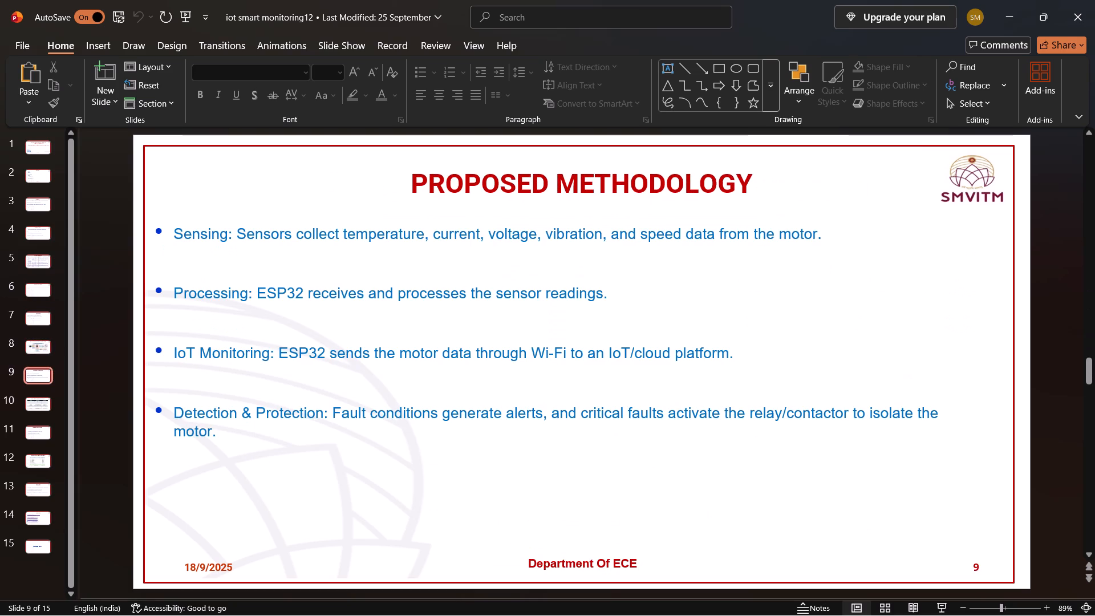
pyautogui.press('Down')
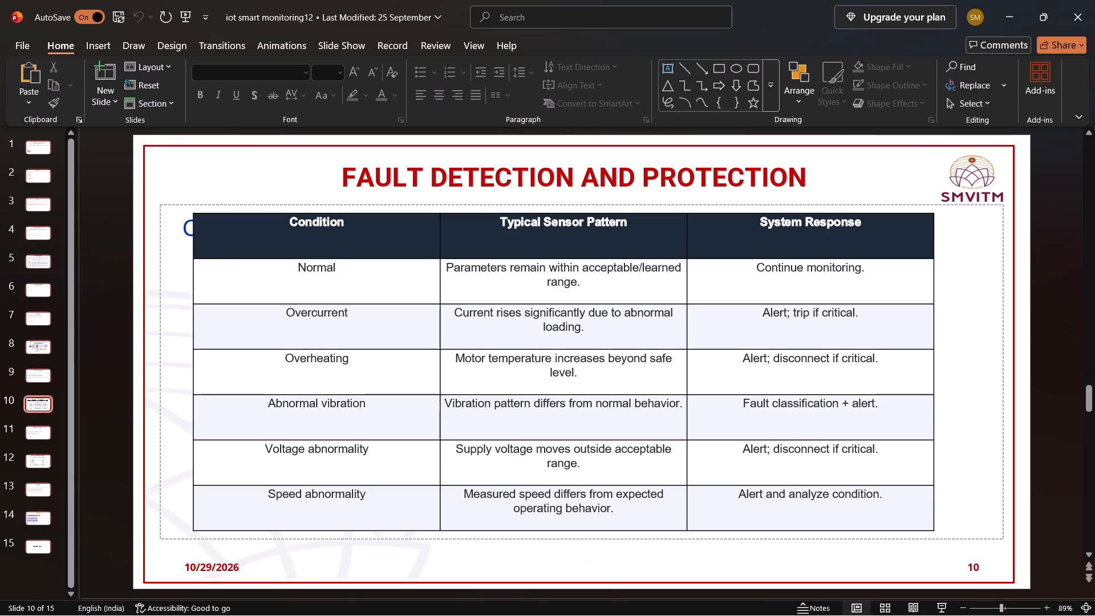
pyautogui.press('Down')
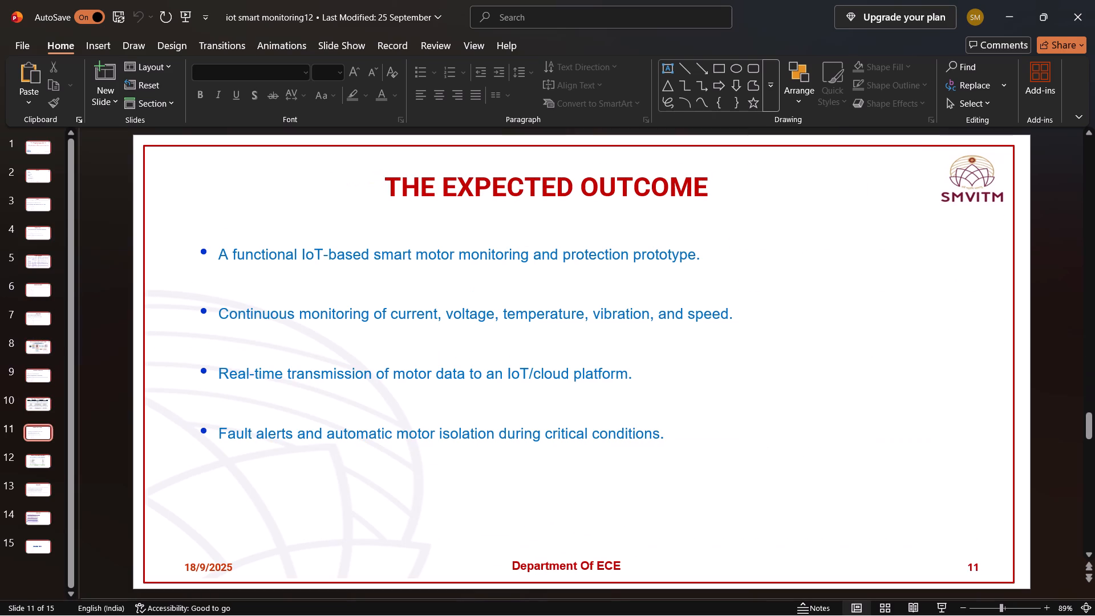
# Go back to examine the Block Diagram of Smart Motor System slide, and read on through to the References slide.
pyautogui.press('Up')
pyautogui.press('Up')
pyautogui.press('Up')
pyautogui.press('Up')
pyautogui.press('Down')
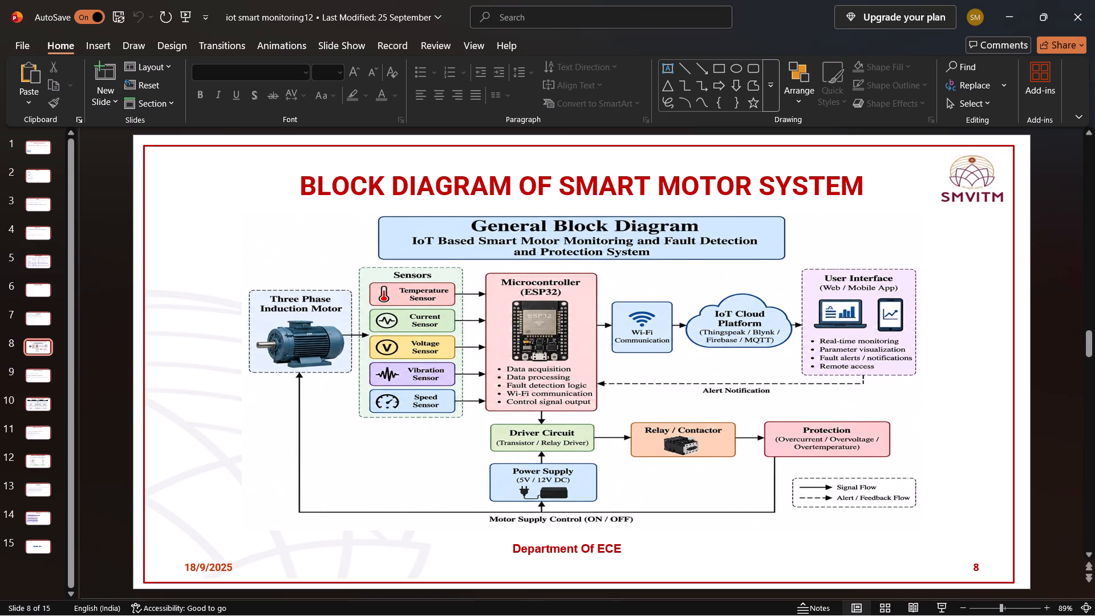
pyautogui.press('Right')
pyautogui.press('Right')
pyautogui.press('Right')
pyautogui.press('Right')
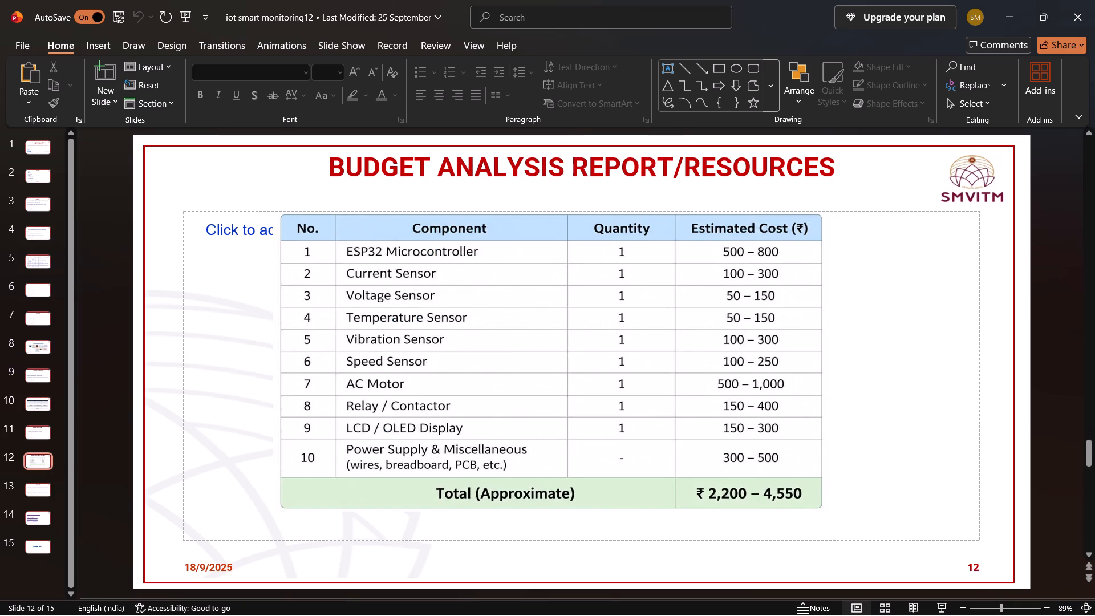
pyautogui.press('Right')
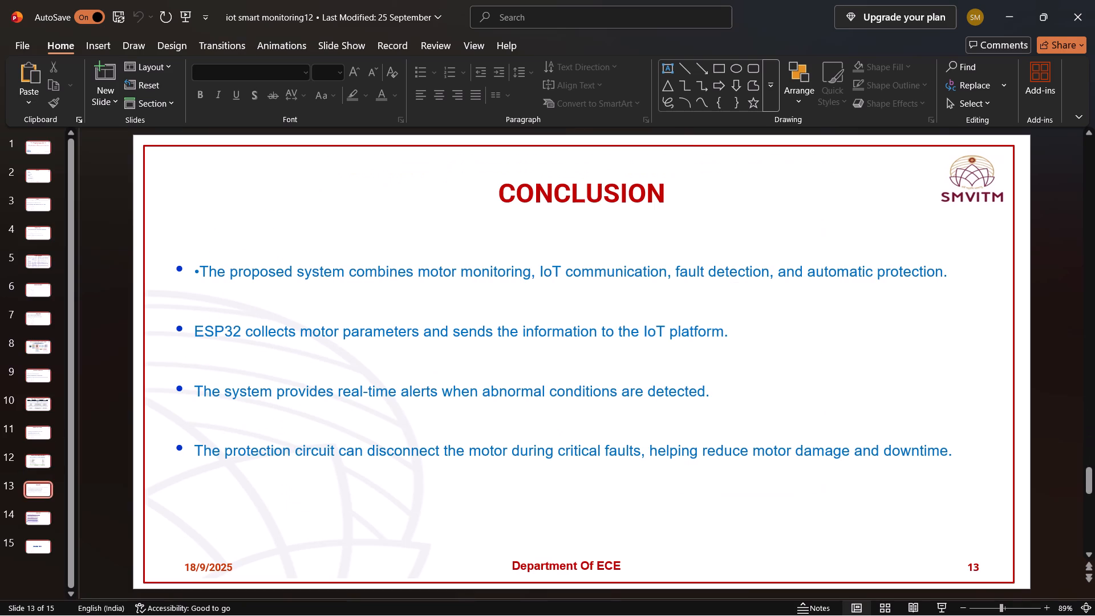
pyautogui.press('Right')
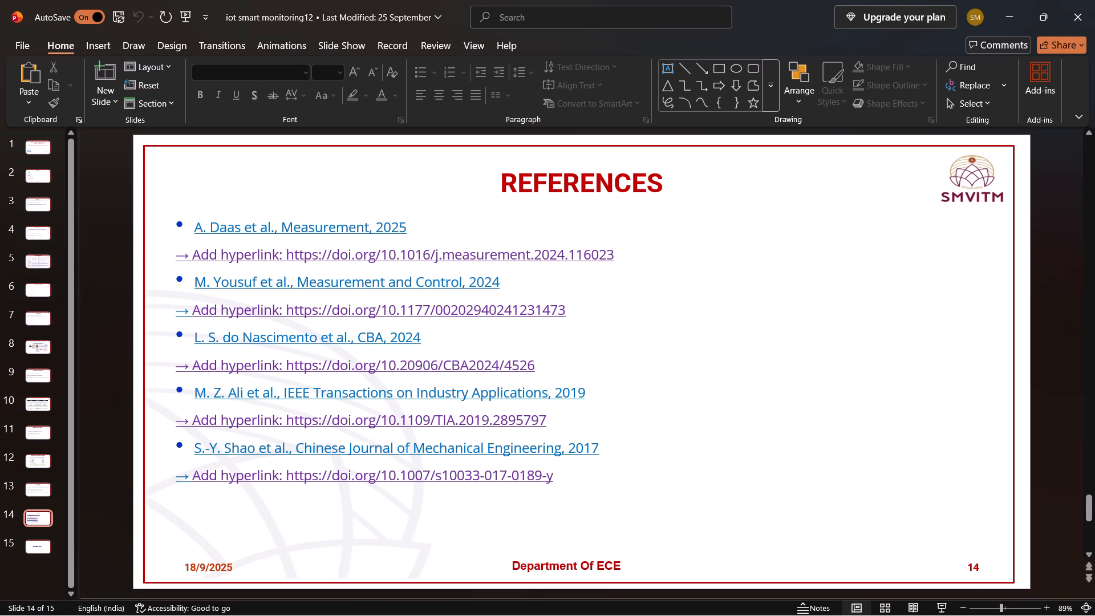
# Review the slides in reverse from References back to the title slide.
pyautogui.press('Left')
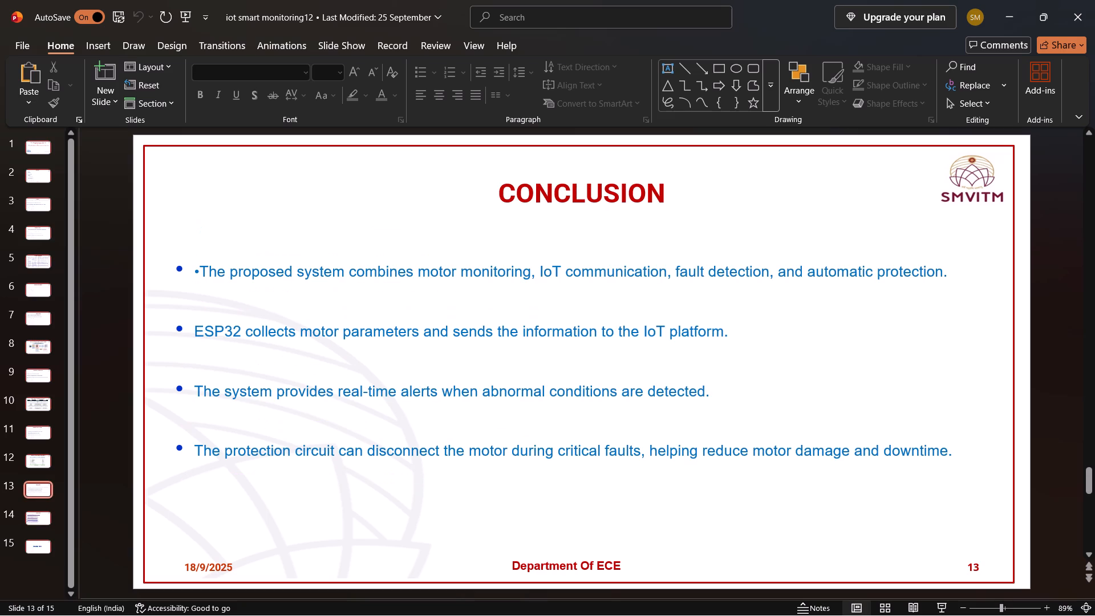
pyautogui.press('Left')
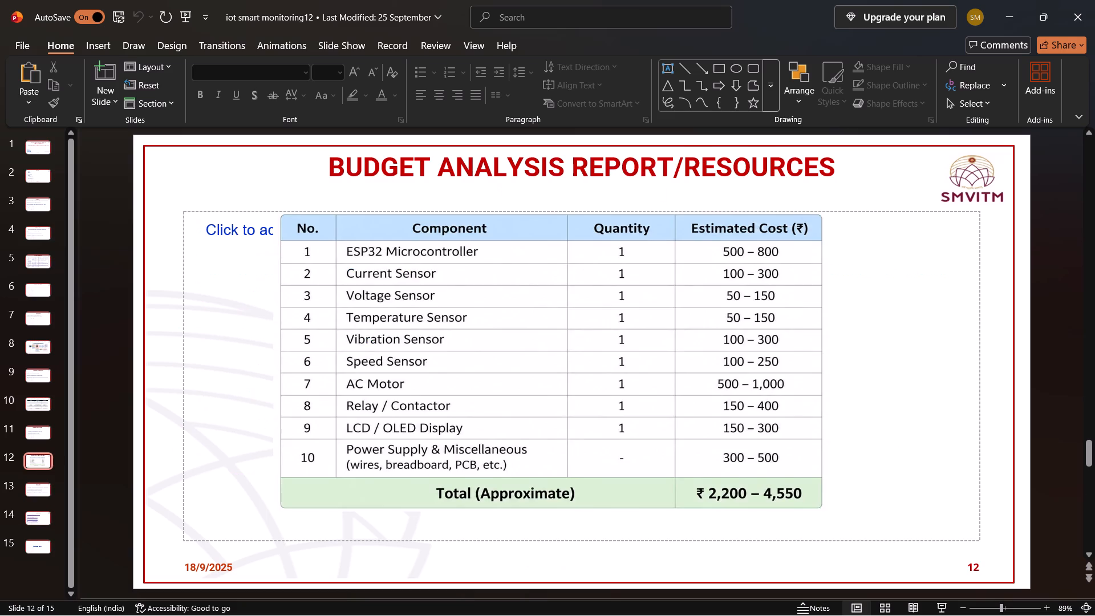
pyautogui.press('Left')
pyautogui.press('Left')
pyautogui.press('Left')
pyautogui.press('Left')
pyautogui.press('Left')
pyautogui.press('Left')
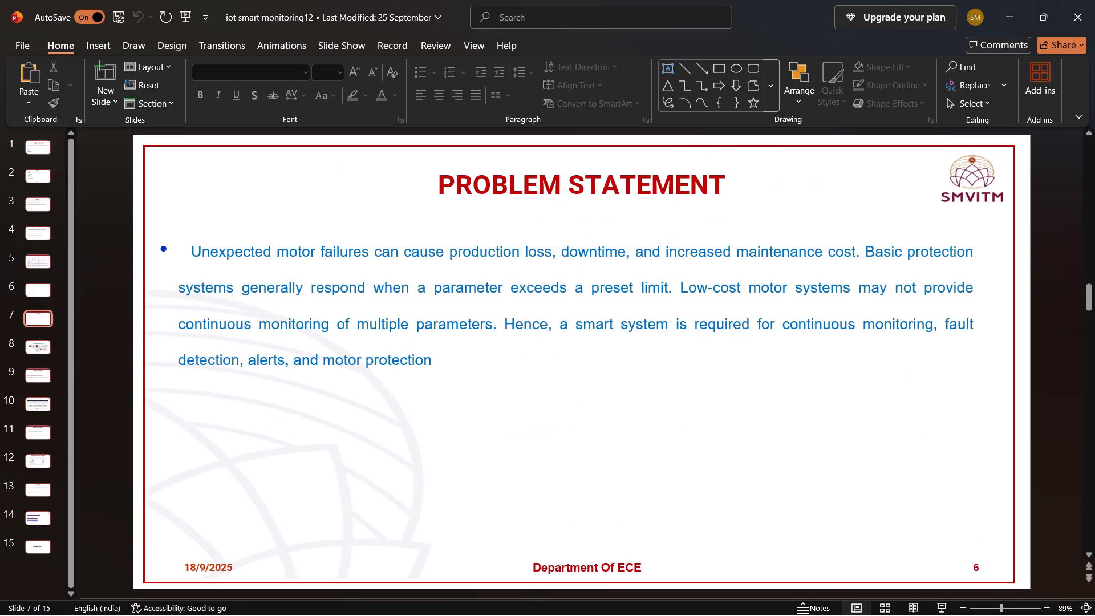
pyautogui.press('Left')
pyautogui.press('Left')
pyautogui.press('Left')
pyautogui.press('Left')
pyautogui.press('Left')
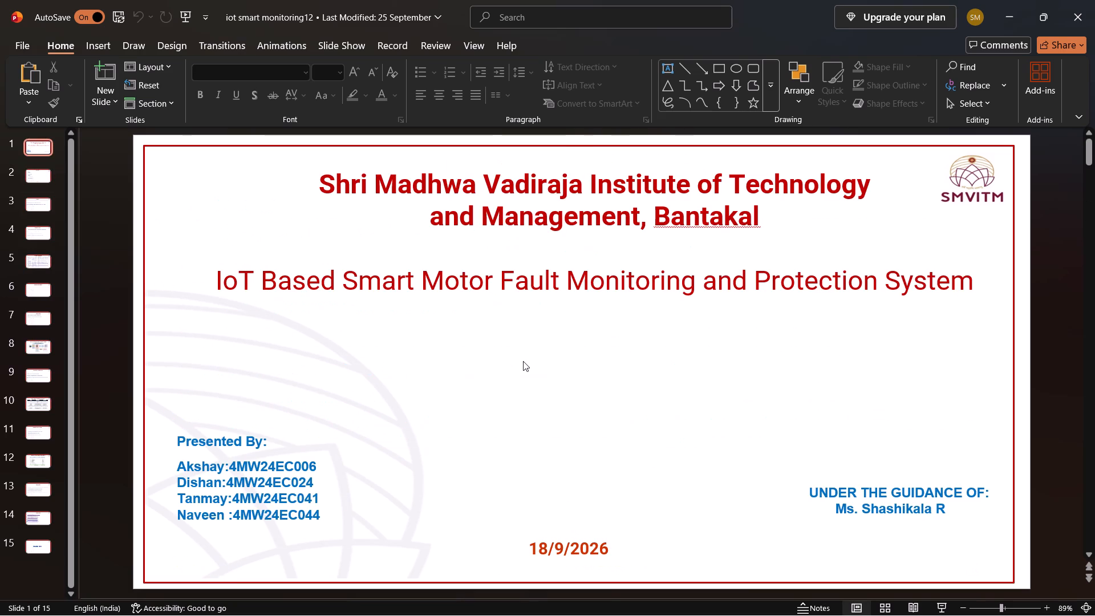
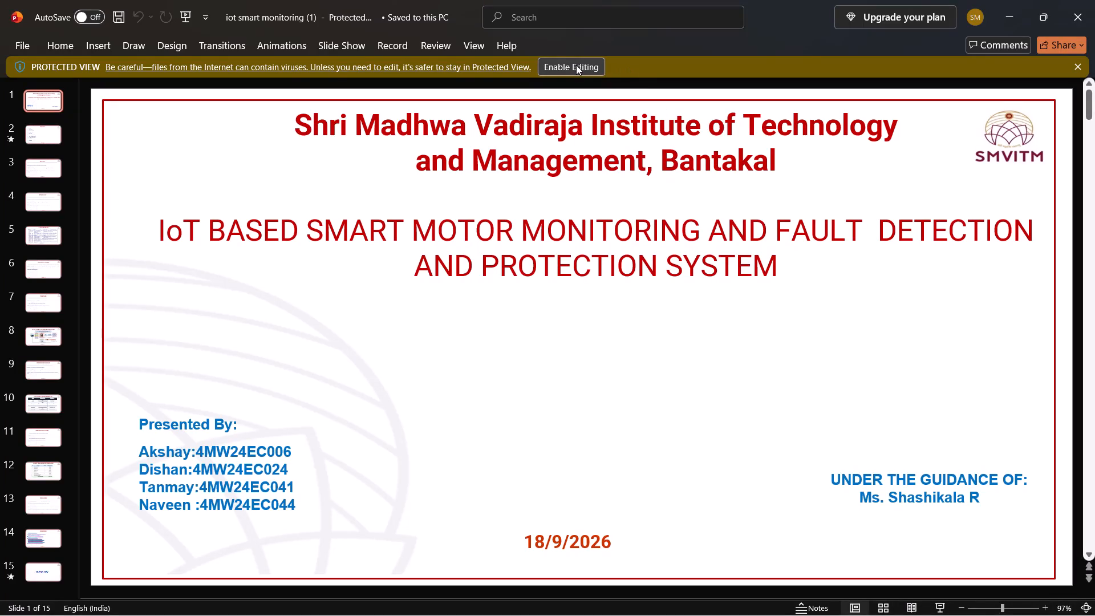
# Enable editing for the protected iot smart monitoring presentation.
pyautogui.click(576, 68)
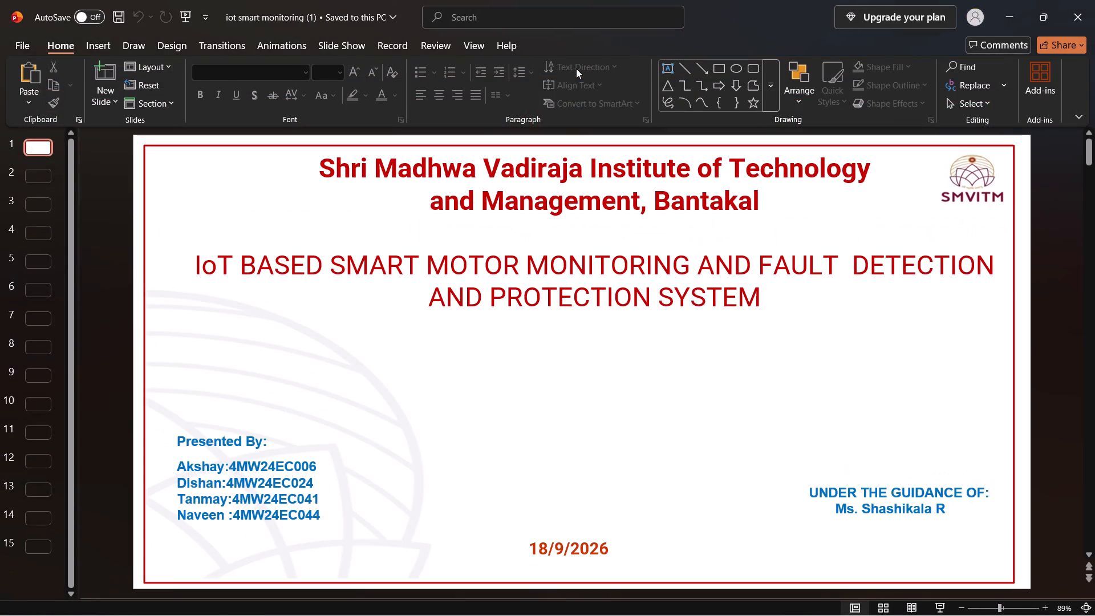
# Look through the slides from the Outline to the Conclusion, rechecking the Fault Detection and Protection table on the way.
pyautogui.press('Right')
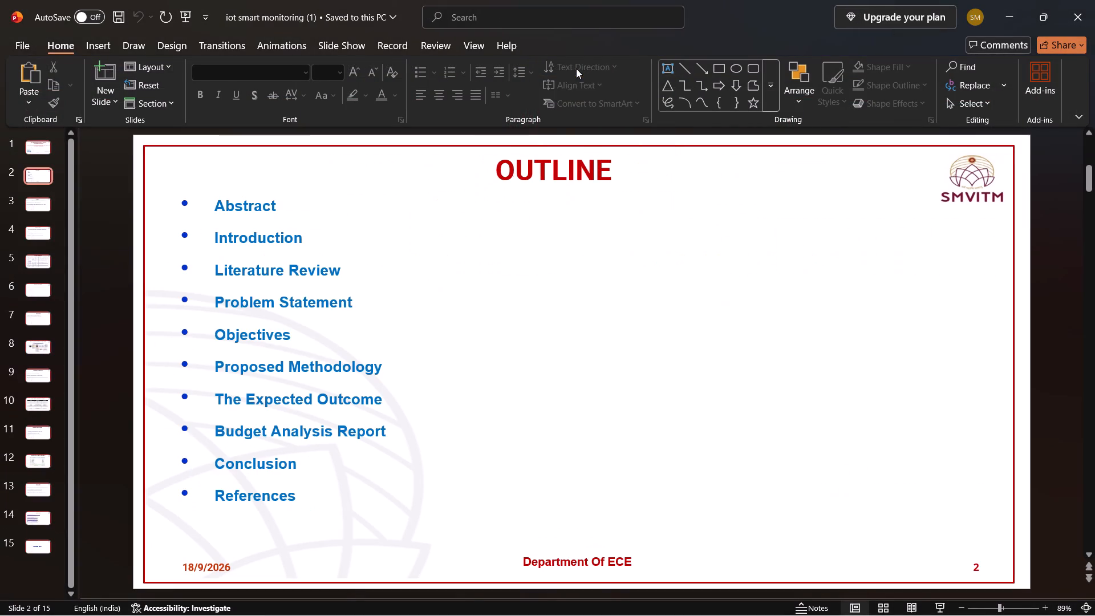
pyautogui.press('Right')
pyautogui.press('Right')
pyautogui.press('Right')
pyautogui.press('Right')
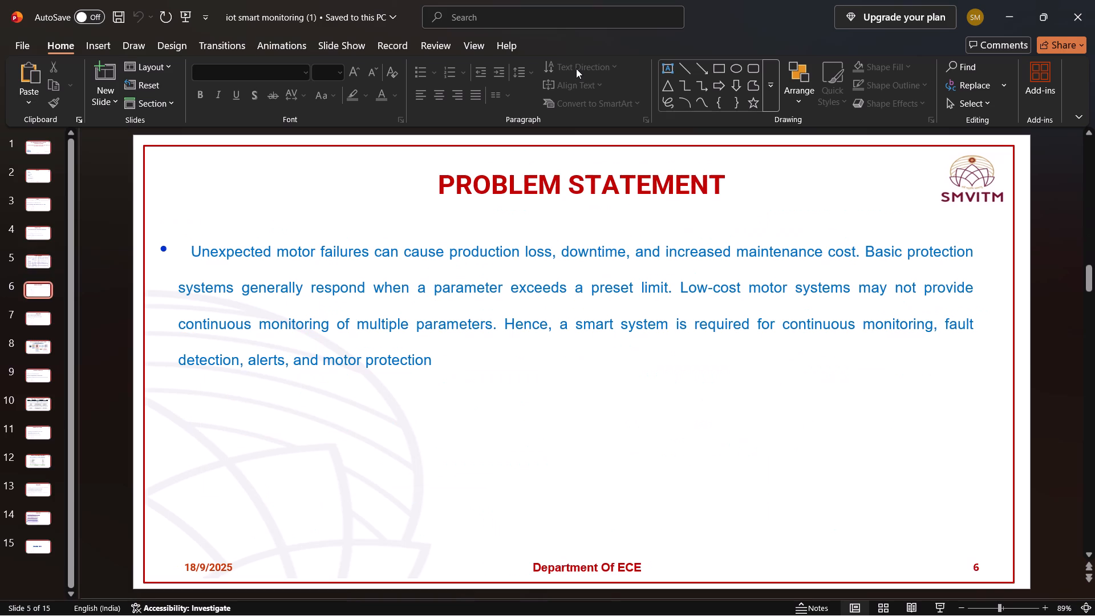
pyautogui.press('Right')
pyautogui.press('Right')
pyautogui.press('Right')
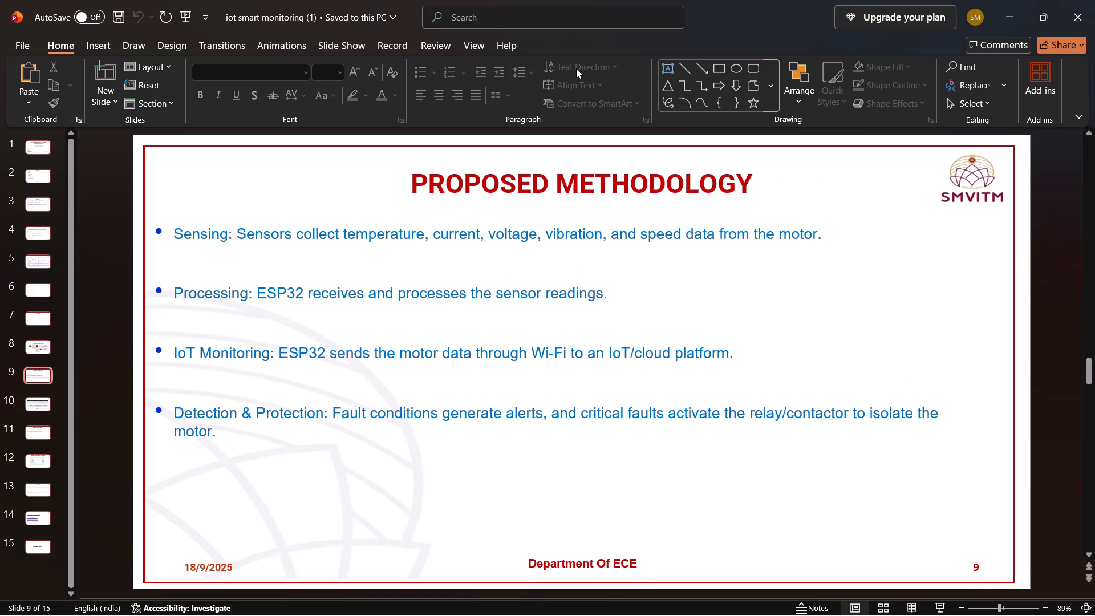
pyautogui.press('Right')
pyautogui.press('Right')
pyautogui.press('Left')
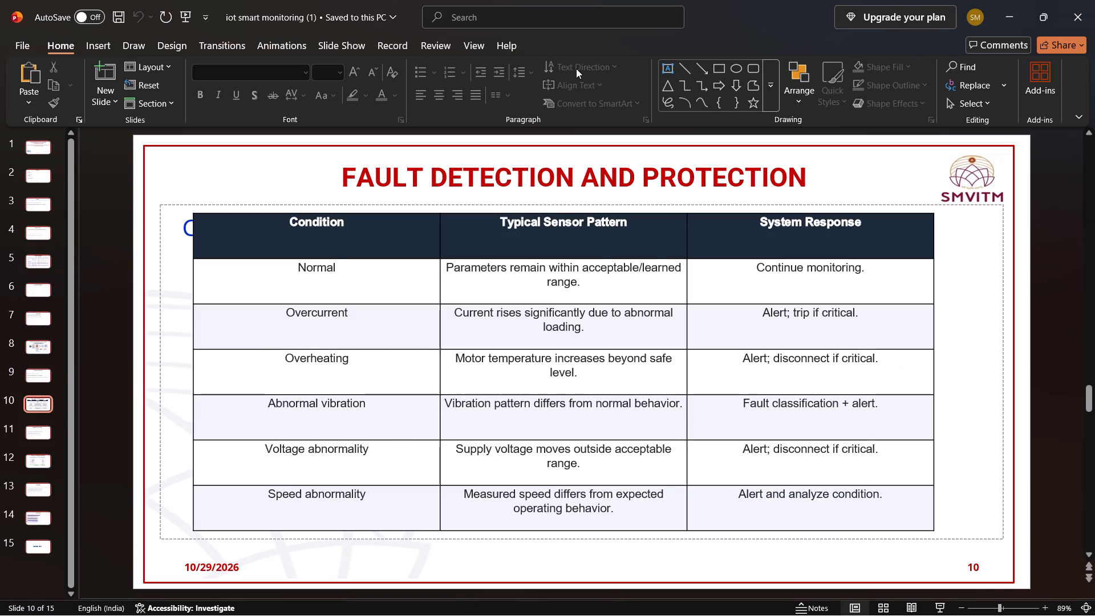
pyautogui.press('Right')
pyautogui.press('Right')
pyautogui.press('Right')
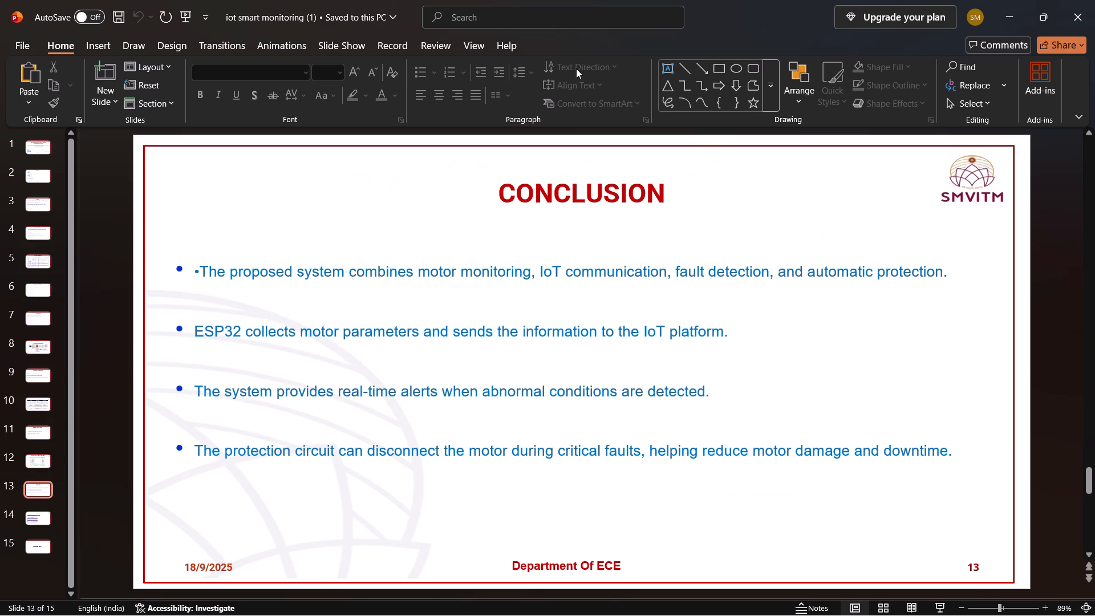
# Delete the stray extra bullet character before "The proposed system combines motor monitoring" on the CONCLUSION slide.
pyautogui.press('Right')
pyautogui.press('Left')
pyautogui.click(200, 273)
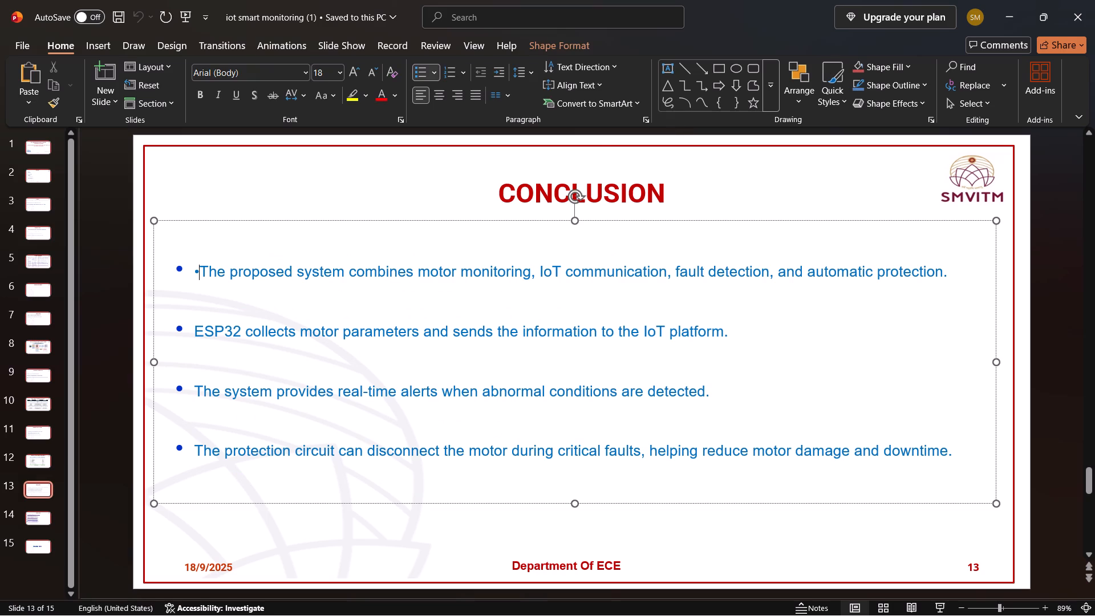
pyautogui.press('BackSpace')
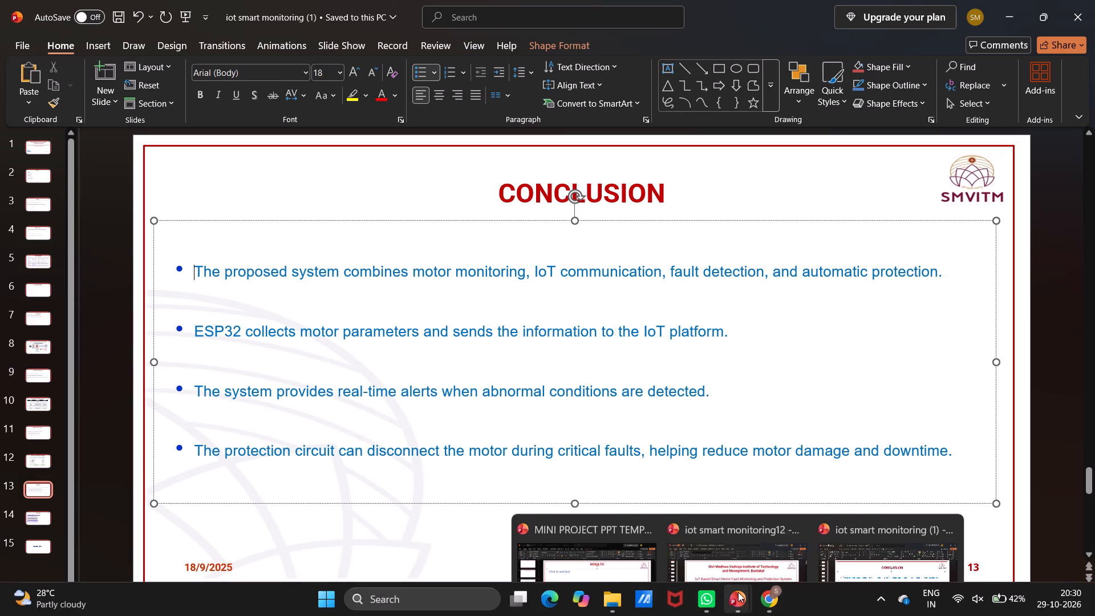
# Glance at the MINI PROJECT PPT template, return to iot smart monitoring (1), and examine its title slide's institute heading and project title.
pyautogui.click(611, 533)
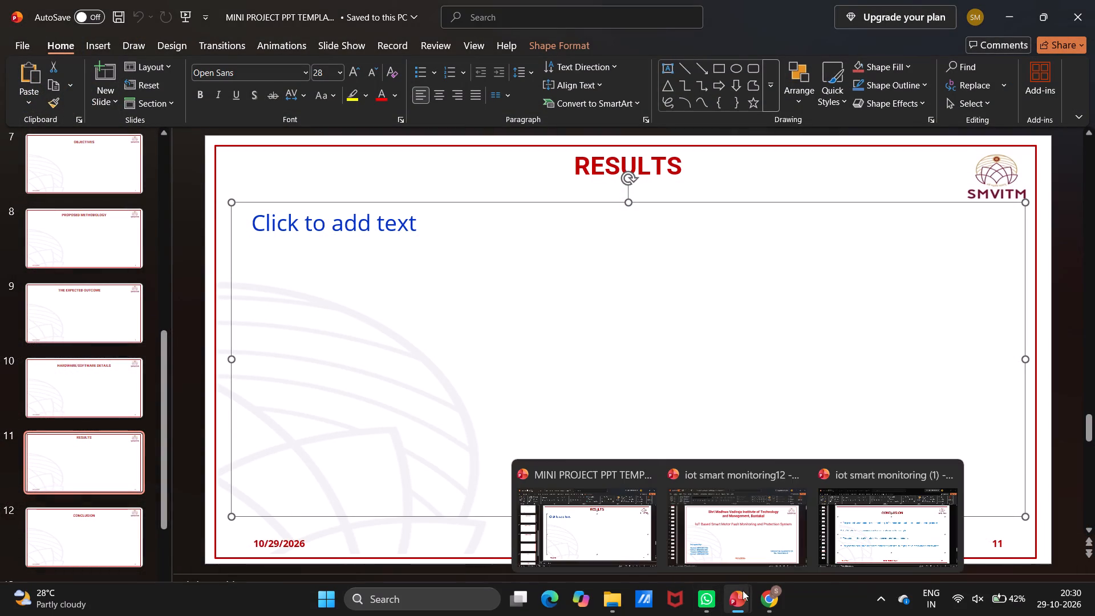
pyautogui.click(851, 528)
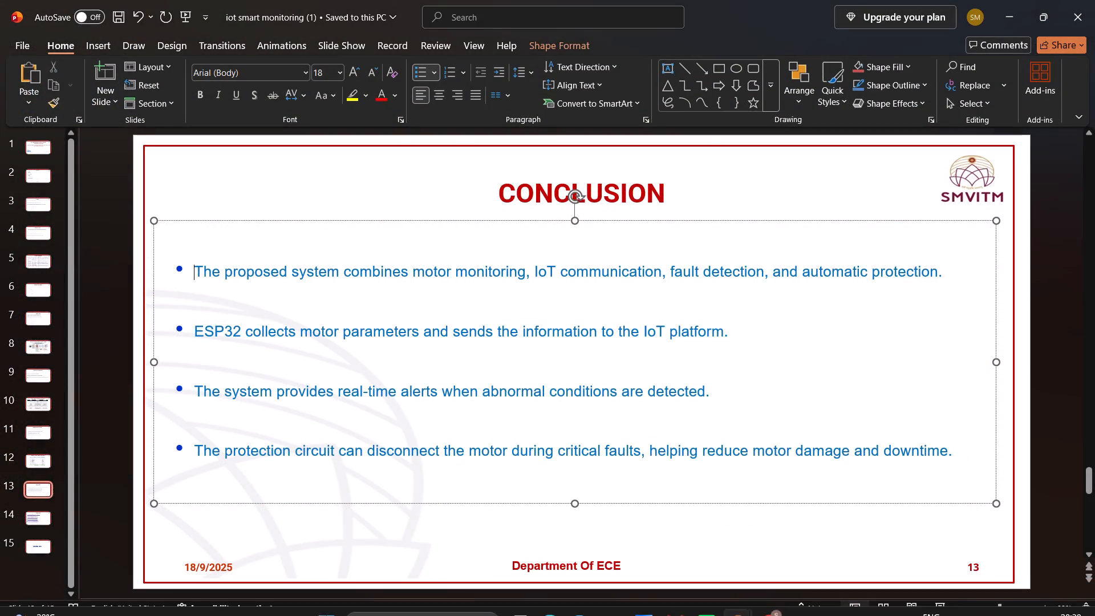
pyautogui.scroll(20, 672, 302)
pyautogui.scroll(4, 672, 302)
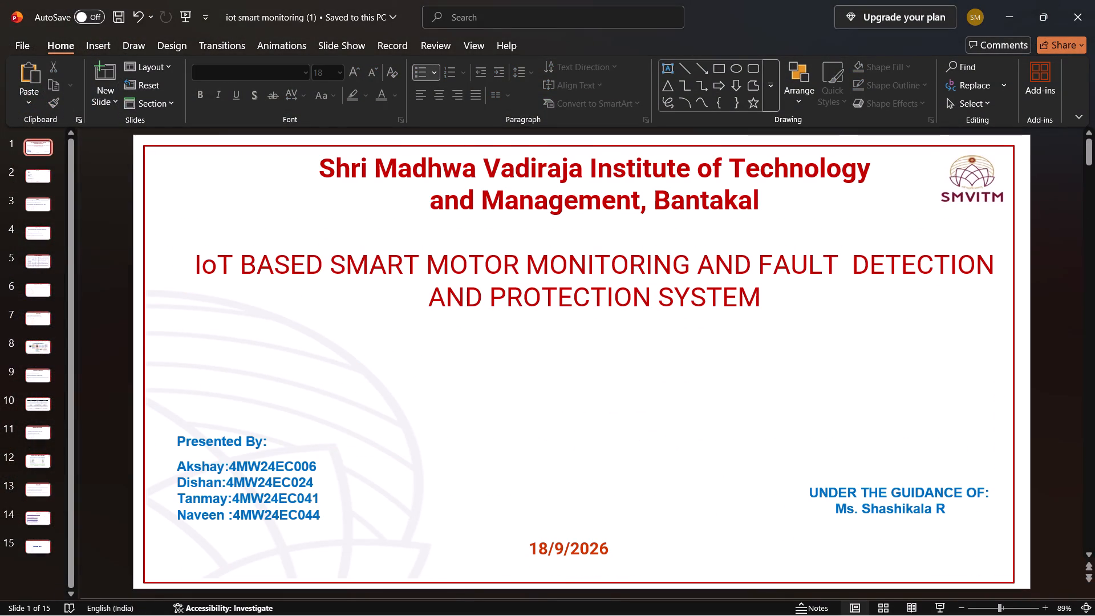
pyautogui.moveTo(318, 163); pyautogui.dragTo(460, 206)
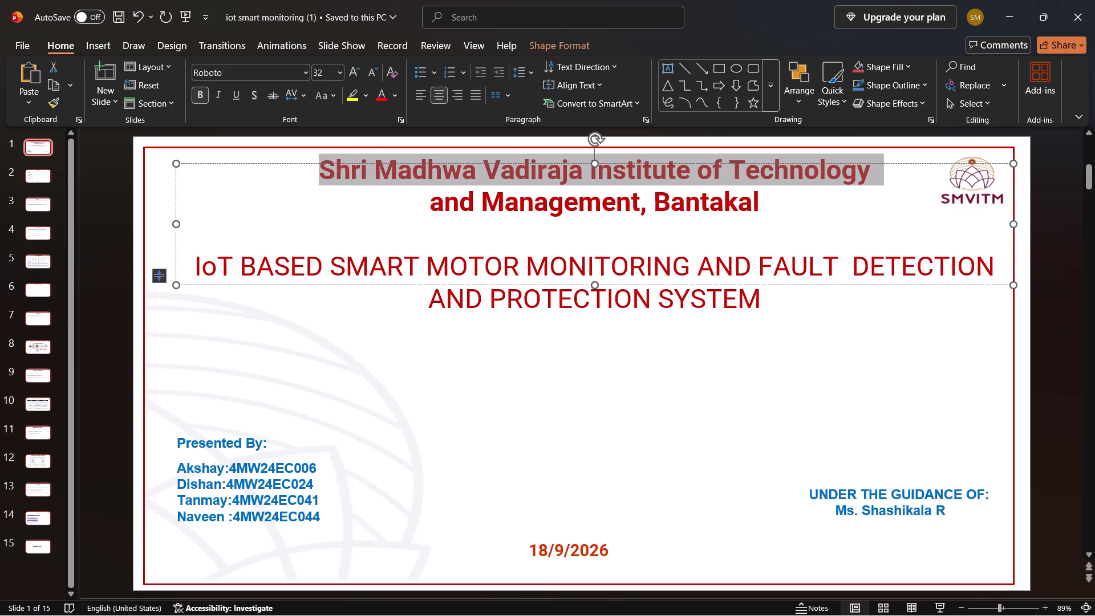
pyautogui.moveTo(460, 206); pyautogui.dragTo(640, 219)
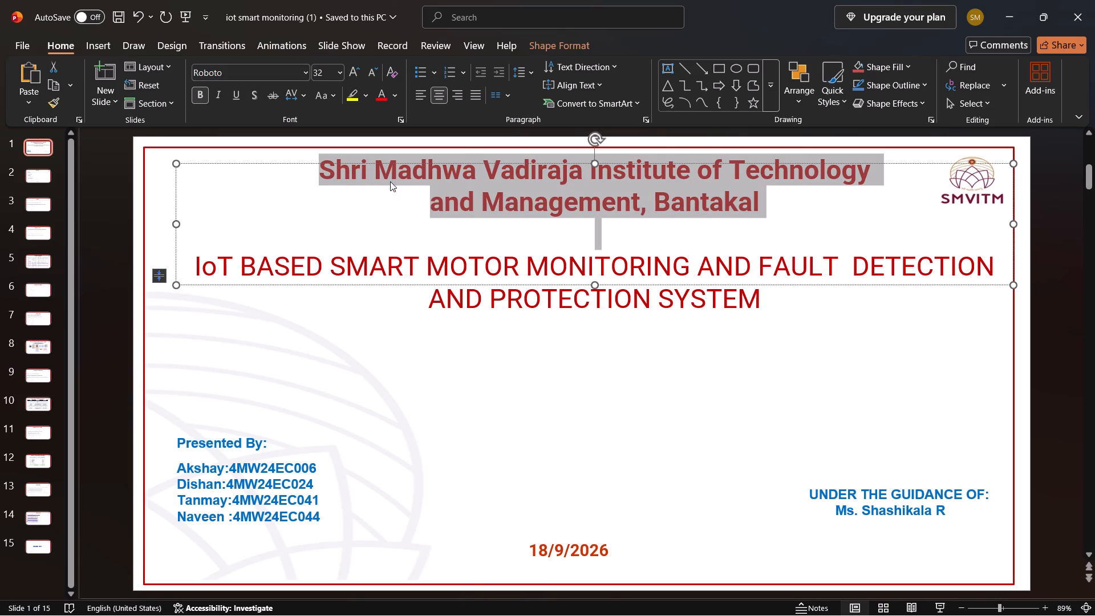
pyautogui.moveTo(192, 259); pyautogui.dragTo(727, 263)
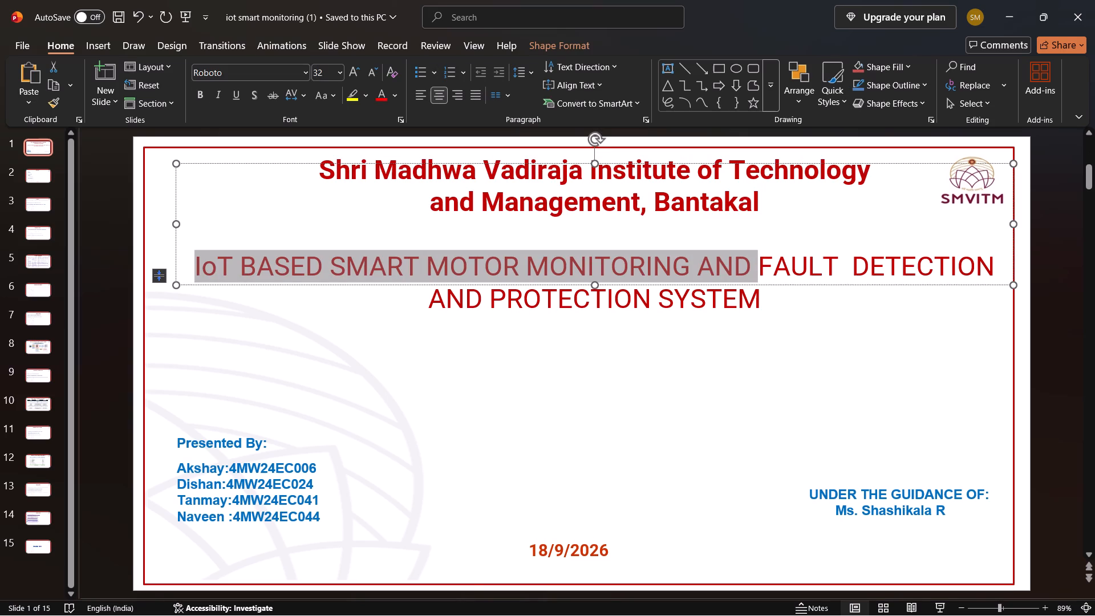
pyautogui.moveTo(727, 263); pyautogui.dragTo(766, 271)
pyautogui.moveTo(766, 271); pyautogui.dragTo(763, 289)
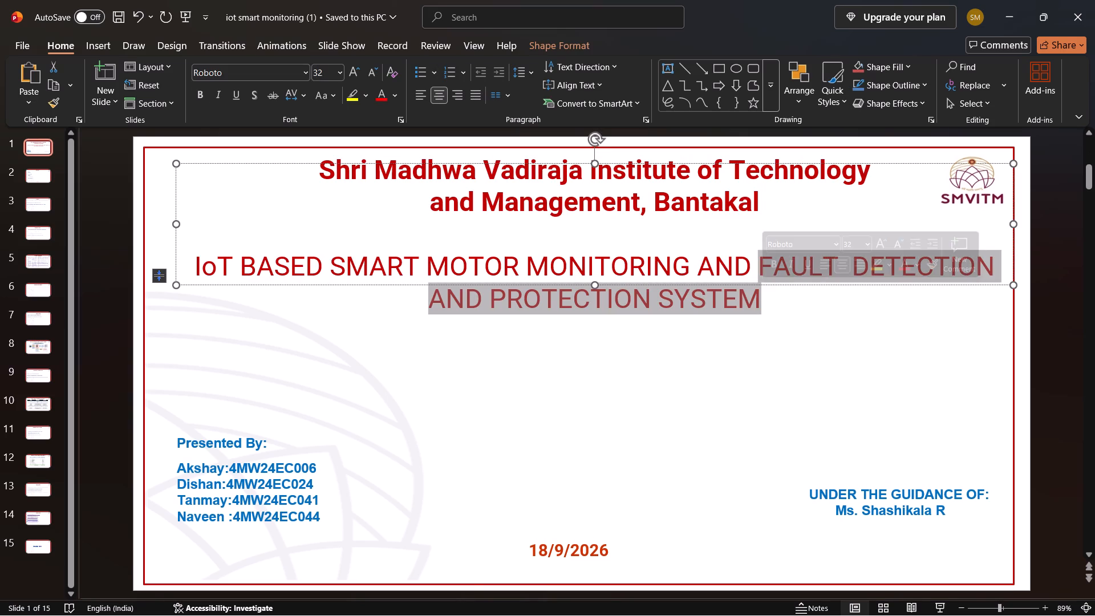
pyautogui.moveTo(779, 321); pyautogui.dragTo(261, 260)
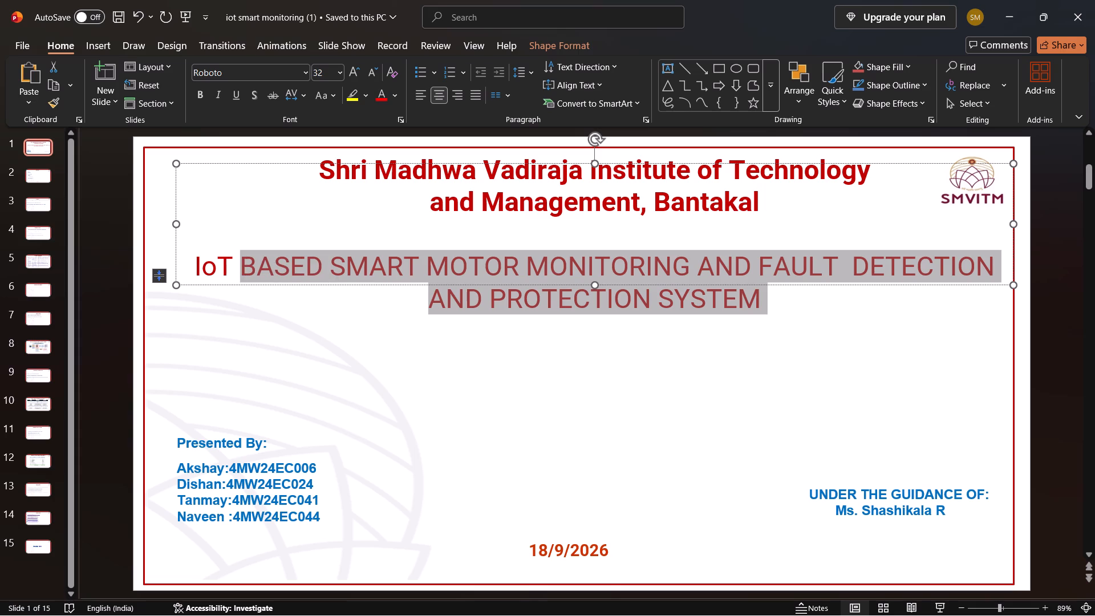
pyautogui.moveTo(261, 260); pyautogui.dragTo(198, 260)
pyautogui.click(433, 396)
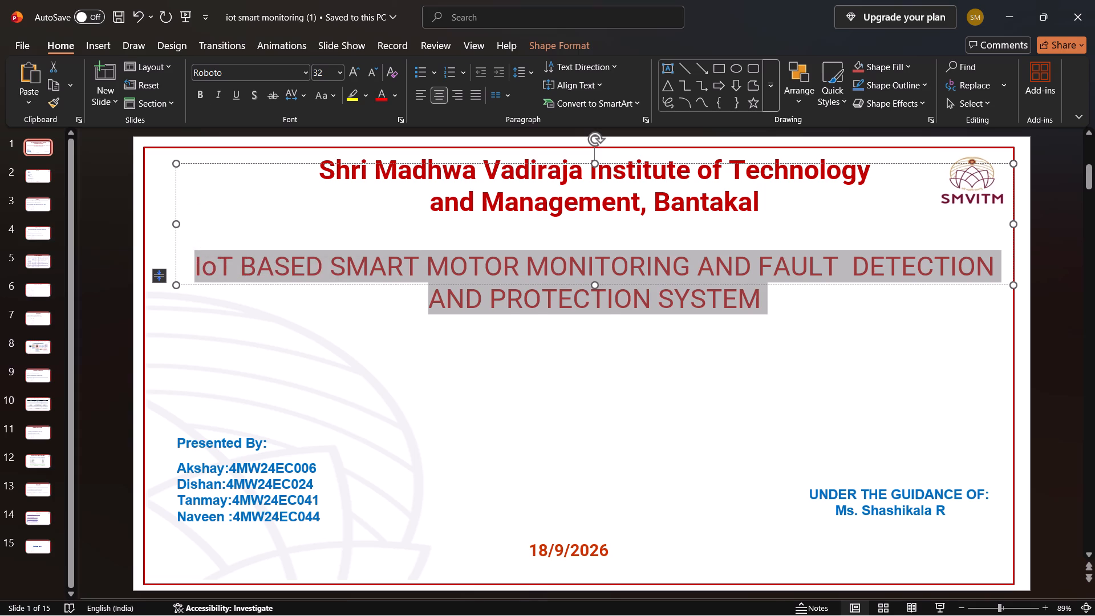
# Highlight the full list of presenters and their USNs on the title slide.
pyautogui.click(326, 517)
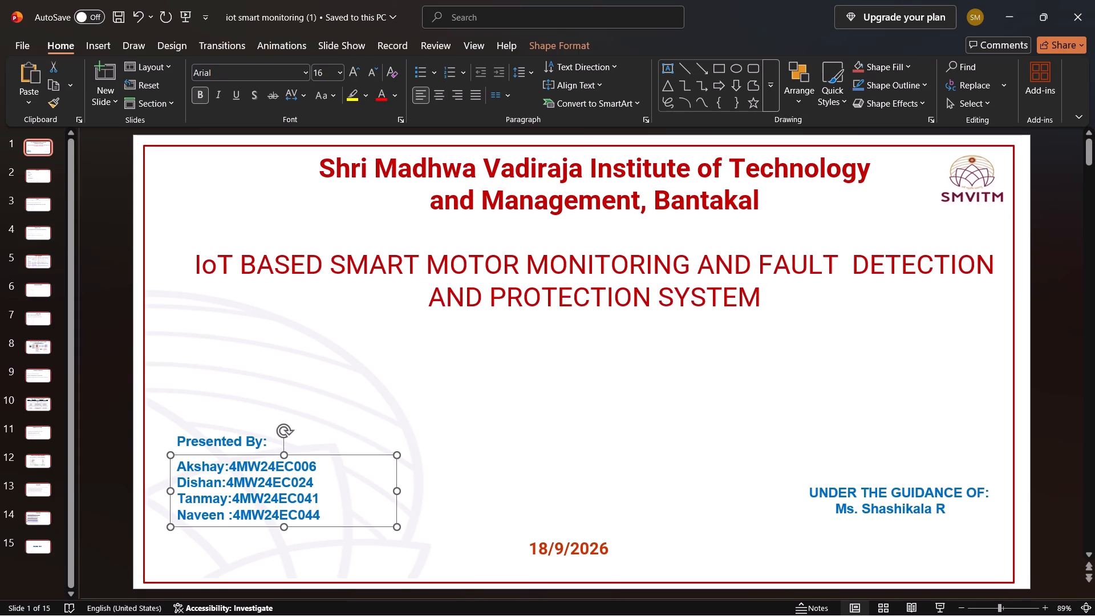
pyautogui.click(322, 514)
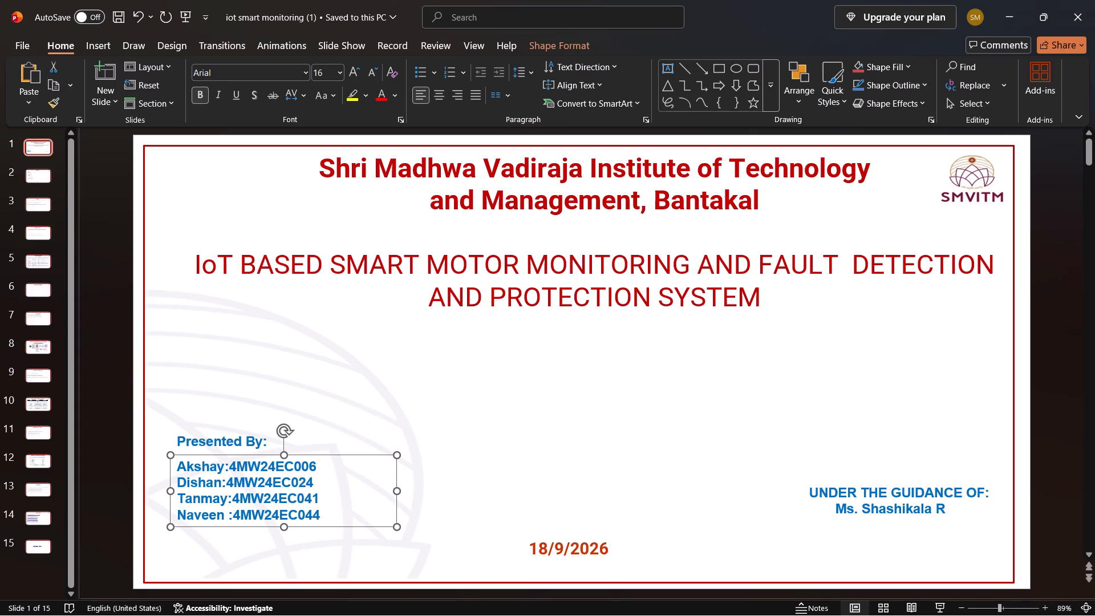
pyautogui.click(314, 500)
pyautogui.click(320, 509)
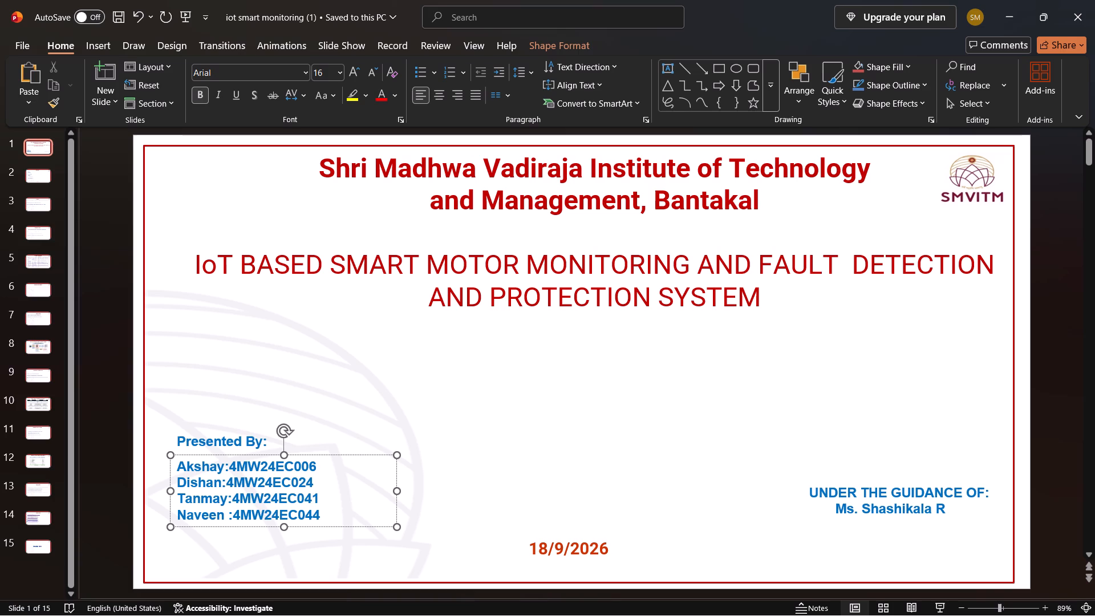
pyautogui.click(324, 513)
pyautogui.hotkey('ctrl', 'a')
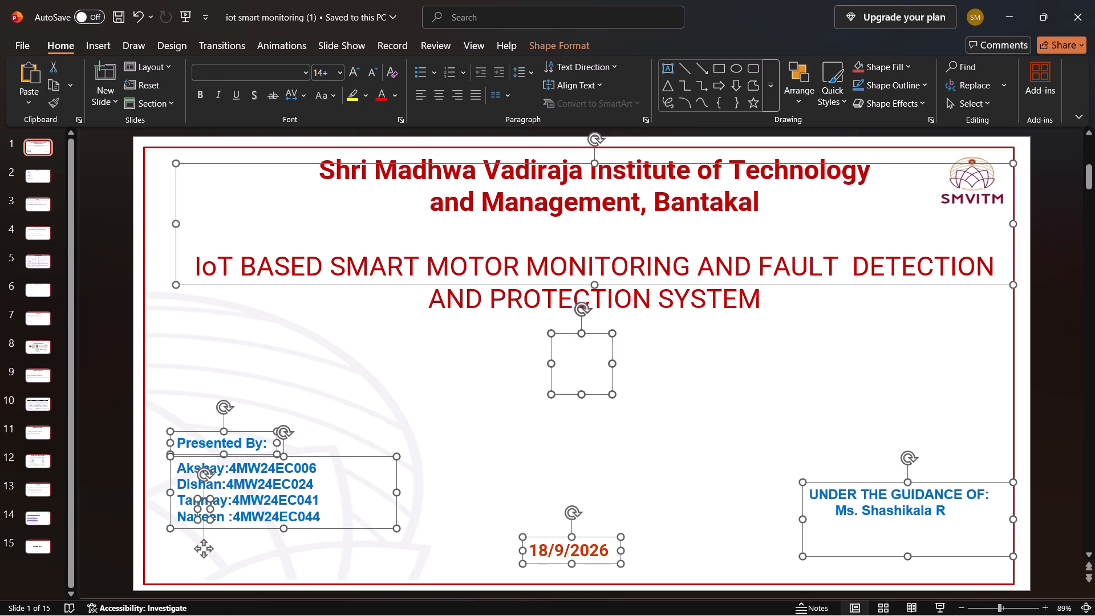
pyautogui.click(323, 508)
pyautogui.click(320, 522)
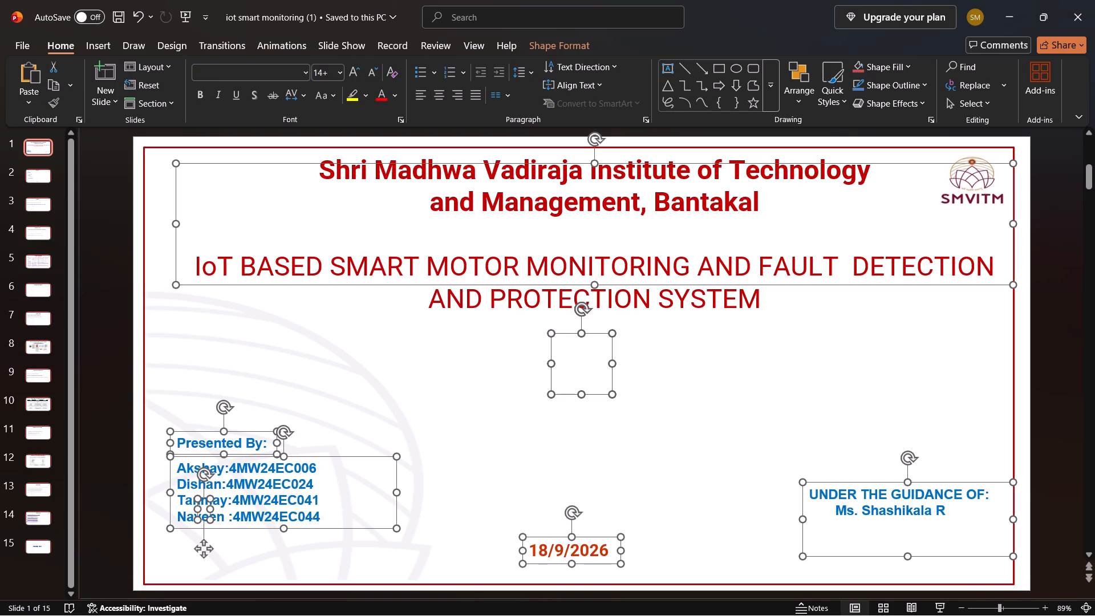
pyautogui.doubleClick(321, 520)
pyautogui.click(324, 509)
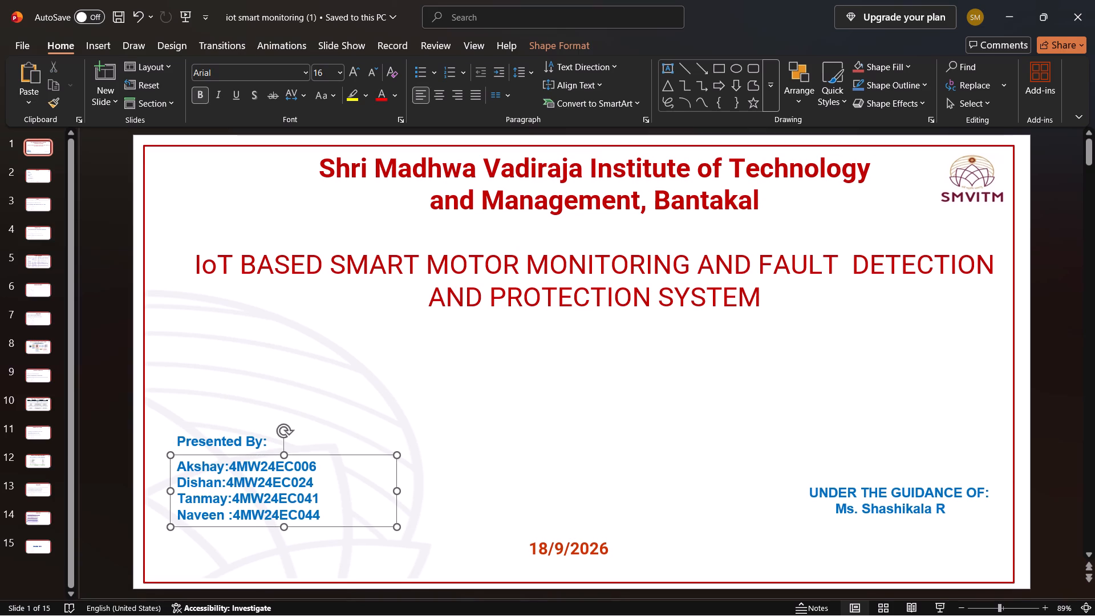
pyautogui.click(322, 520)
pyautogui.moveTo(319, 512); pyautogui.dragTo(295, 513)
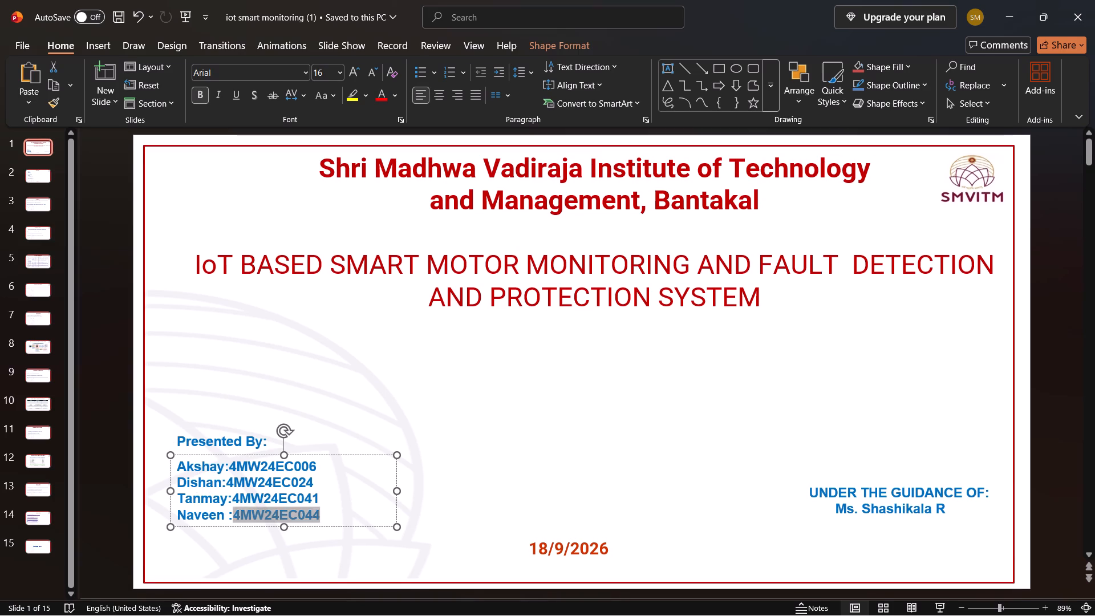
pyautogui.moveTo(295, 513); pyautogui.dragTo(205, 457)
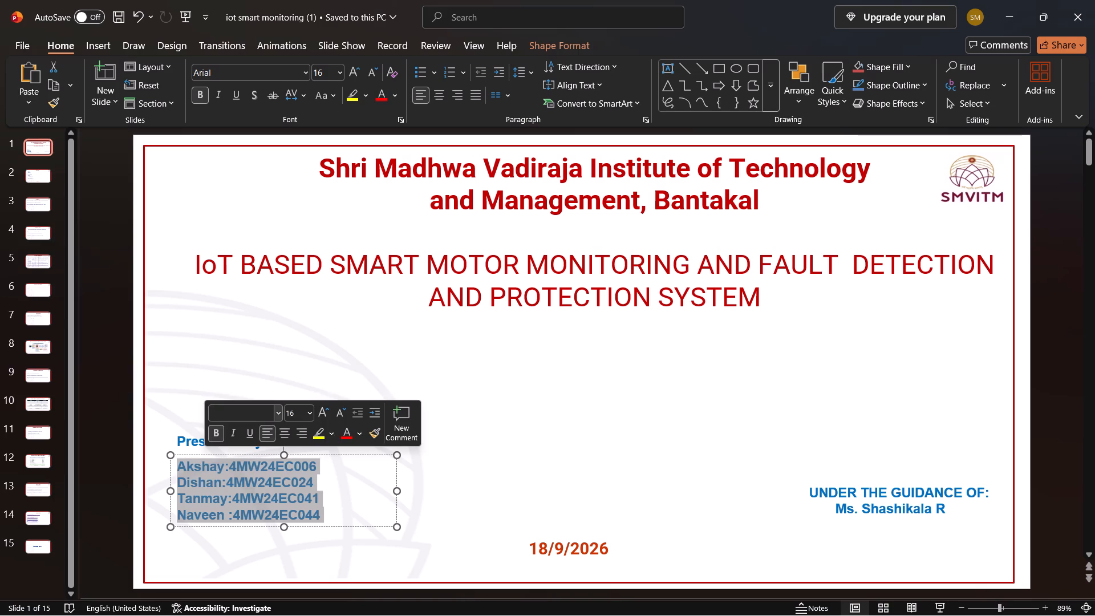
# Highlight the project title and the guidance block on the title slide to review them.
pyautogui.moveTo(205, 267); pyautogui.dragTo(338, 298)
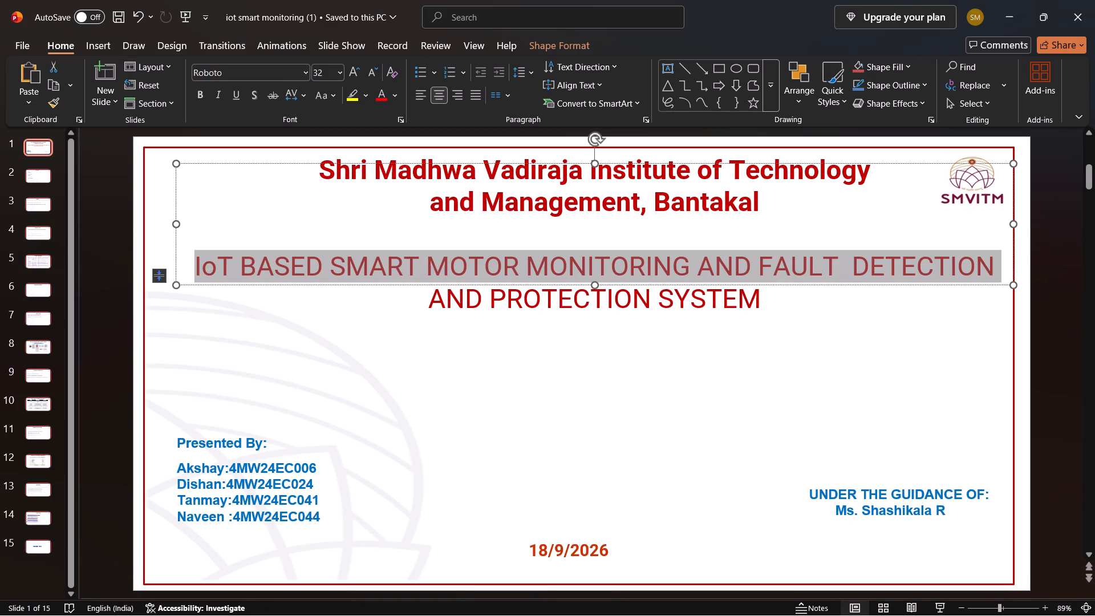
pyautogui.moveTo(338, 298); pyautogui.dragTo(563, 352)
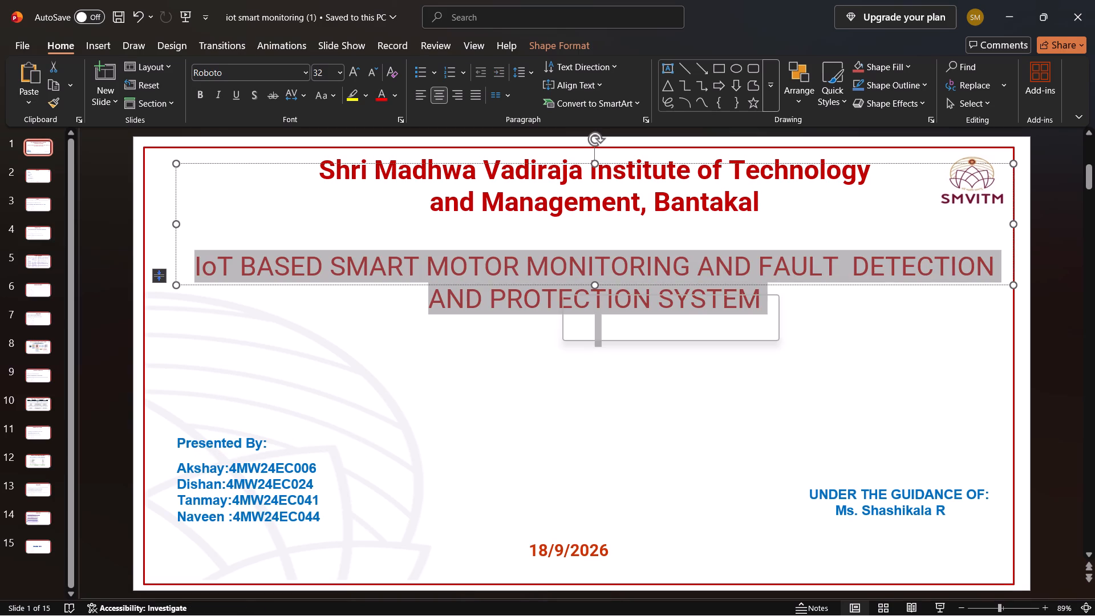
pyautogui.click(806, 493)
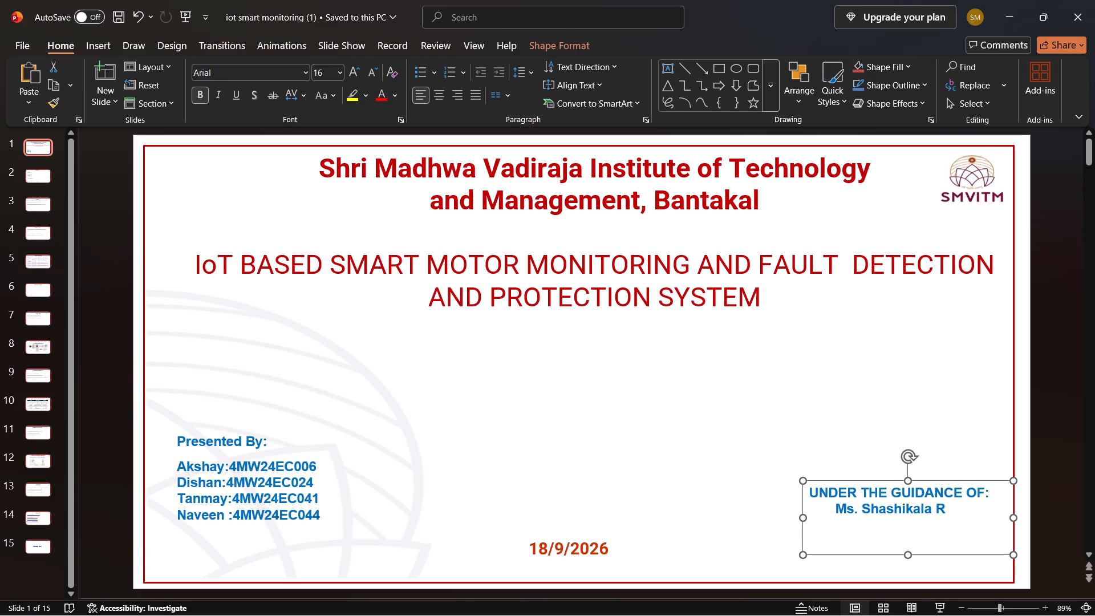
pyautogui.click(807, 491)
pyautogui.moveTo(812, 492); pyautogui.dragTo(908, 534)
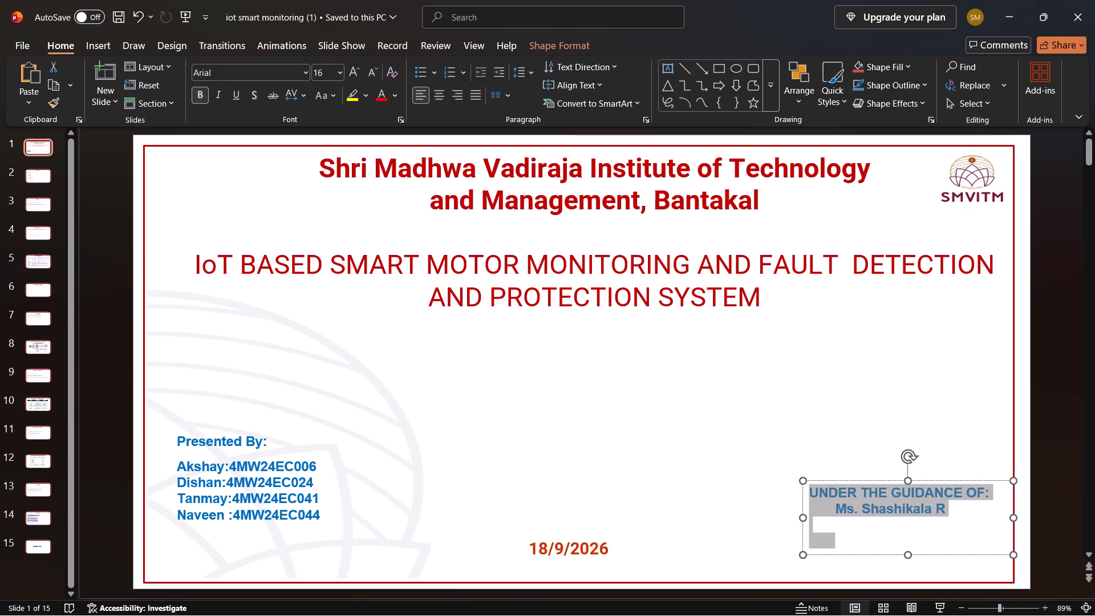
pyautogui.moveTo(908, 534); pyautogui.dragTo(978, 532)
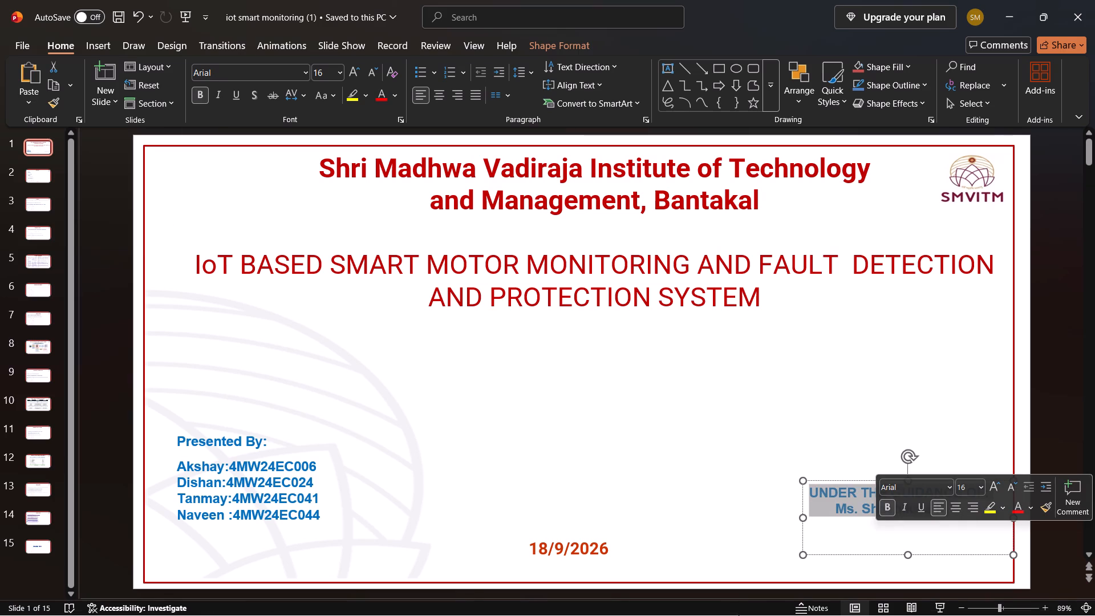
# Switch to the MINI PROJECT PPT template and delete the "Mini Project Title" placeholder text on its title slide.
pyautogui.click(590, 537)
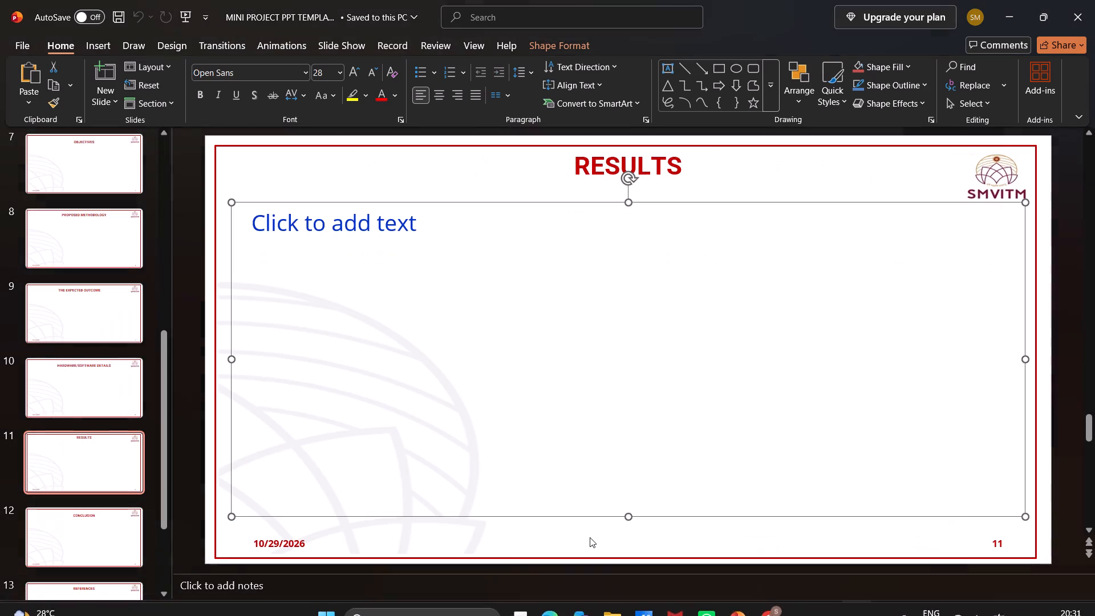
pyautogui.scroll(7, 590, 537)
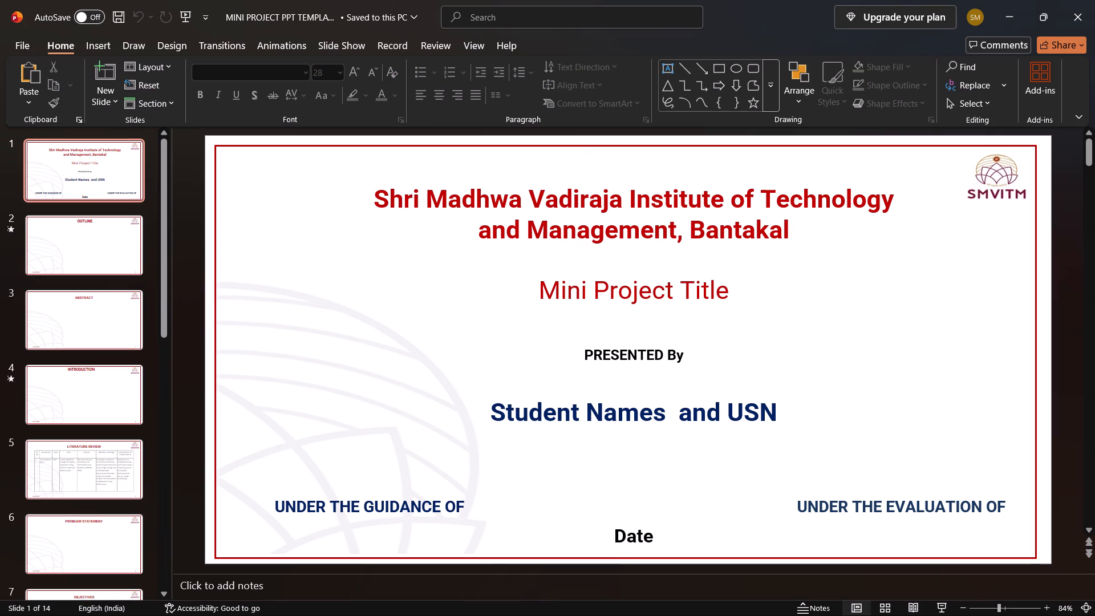
pyautogui.moveTo(734, 294); pyautogui.dragTo(510, 305)
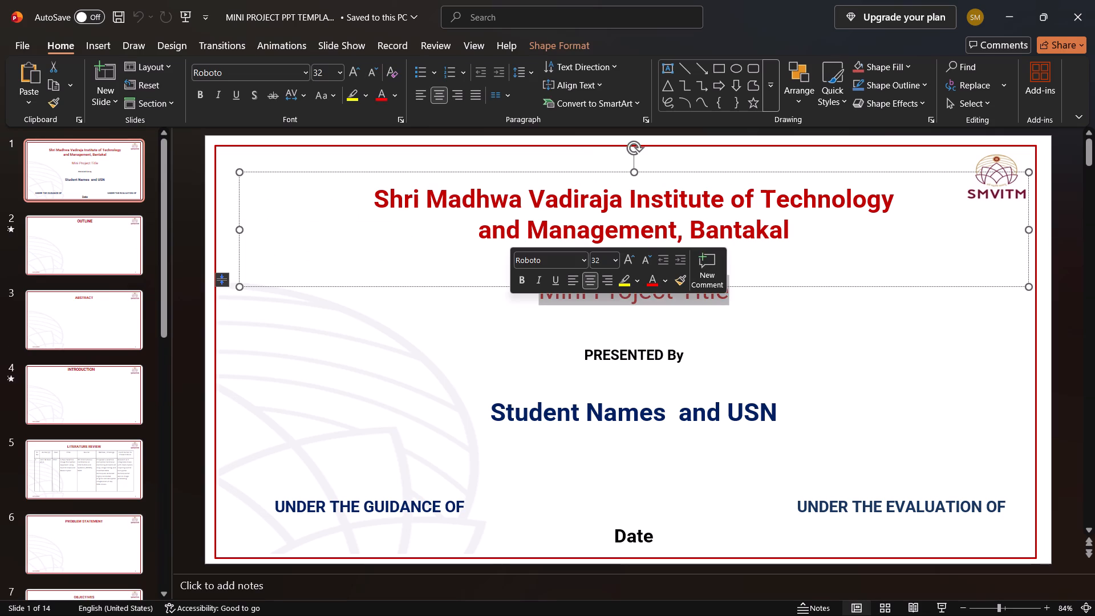
pyautogui.press('BackSpace')
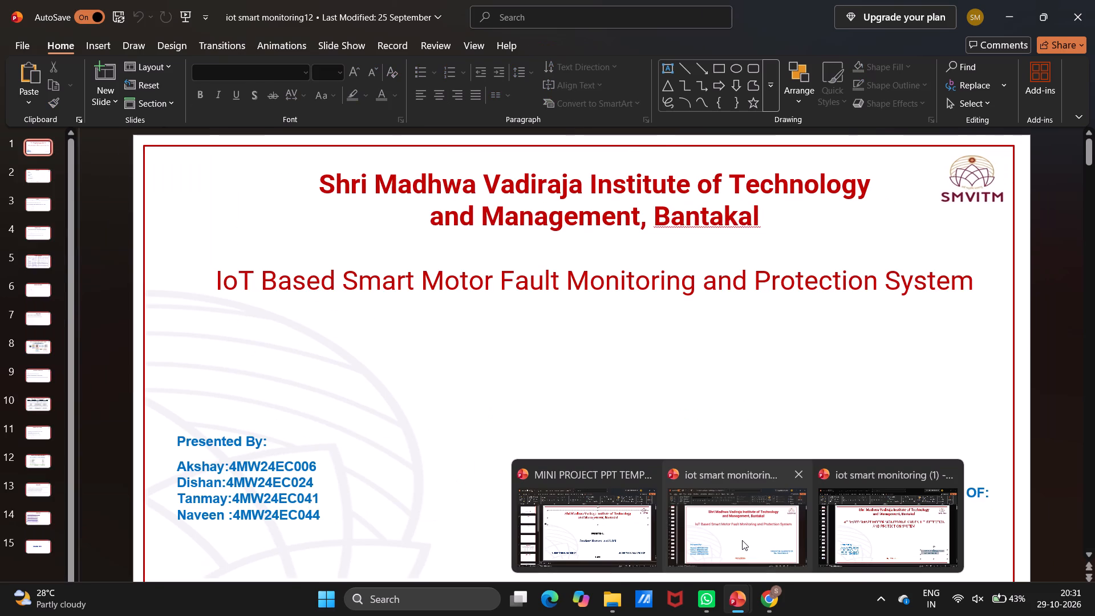
# Copy the project title "IoT Based Smart Motor Fault Monitoring and Protection System" from iot smart monitoring12's title slide and switch to the MINI PROJECT PPT template.
pyautogui.click(742, 540)
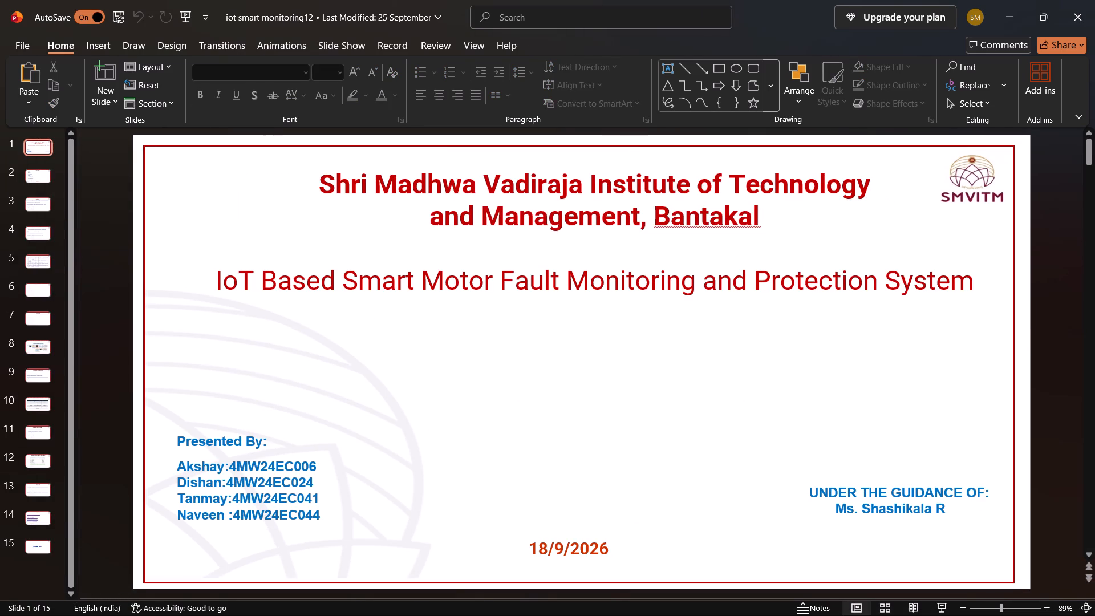
pyautogui.click(212, 278)
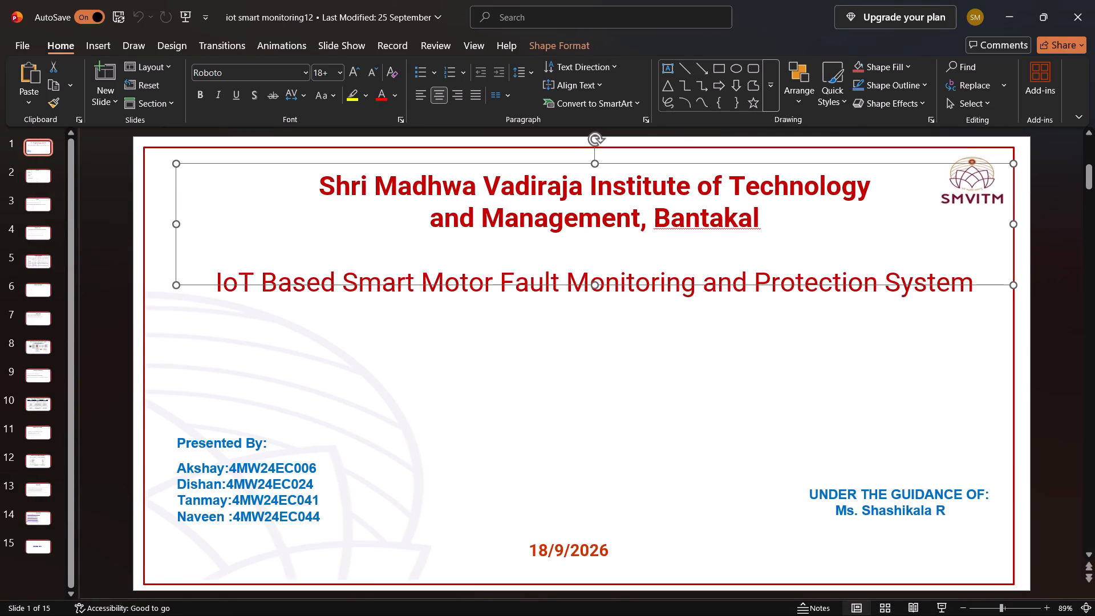
pyautogui.click(979, 281)
pyautogui.click(979, 285)
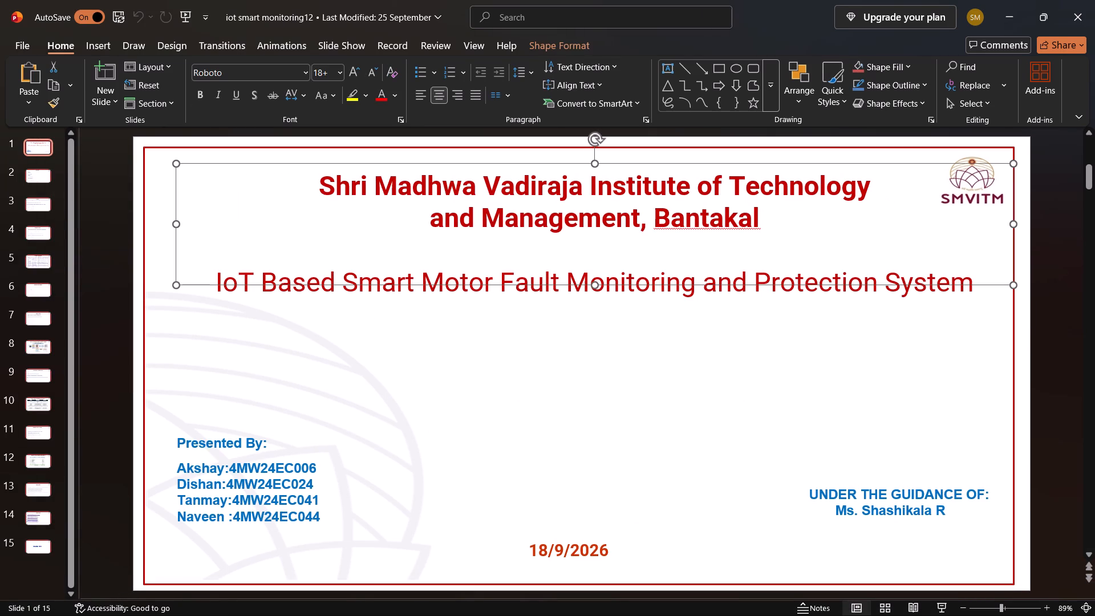
pyautogui.click(972, 278)
pyautogui.moveTo(972, 278); pyautogui.dragTo(481, 254)
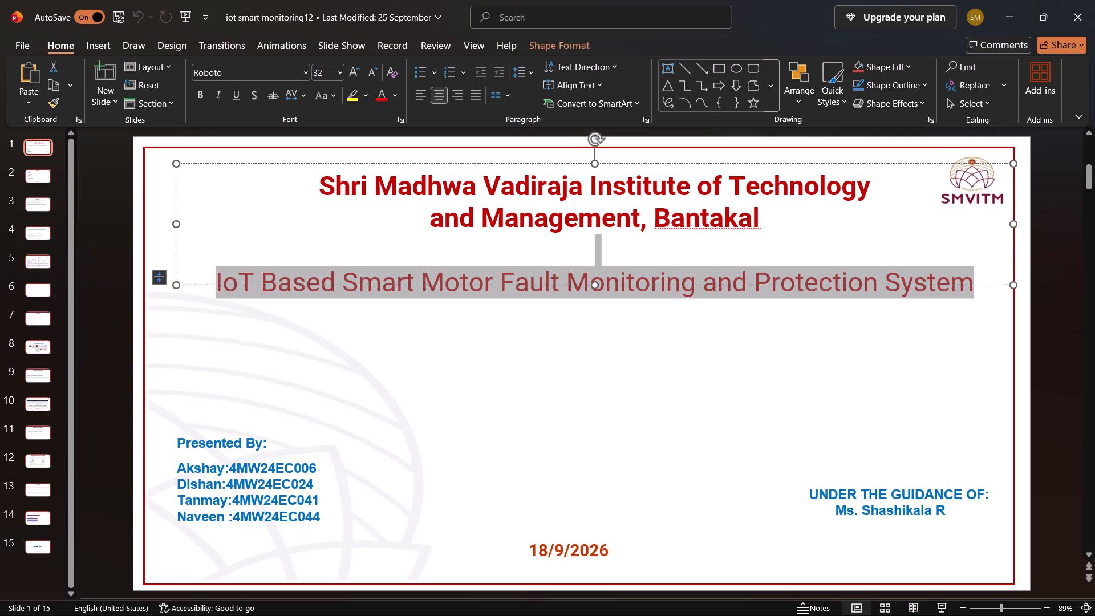
pyautogui.moveTo(481, 254); pyautogui.dragTo(449, 255)
pyautogui.hotkey('ctrl', 'c')
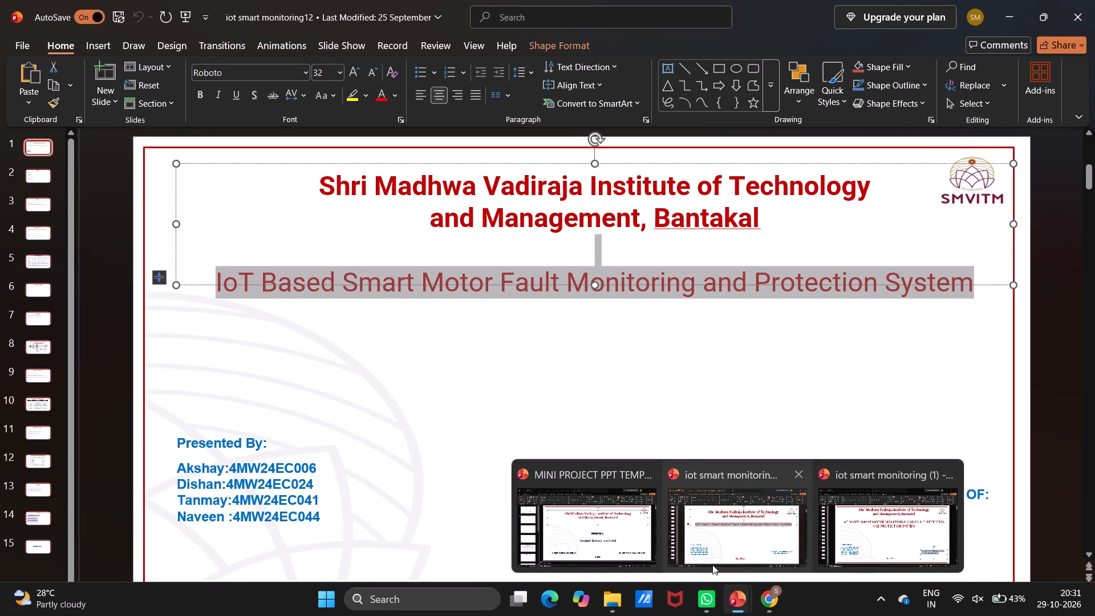
pyautogui.click(606, 552)
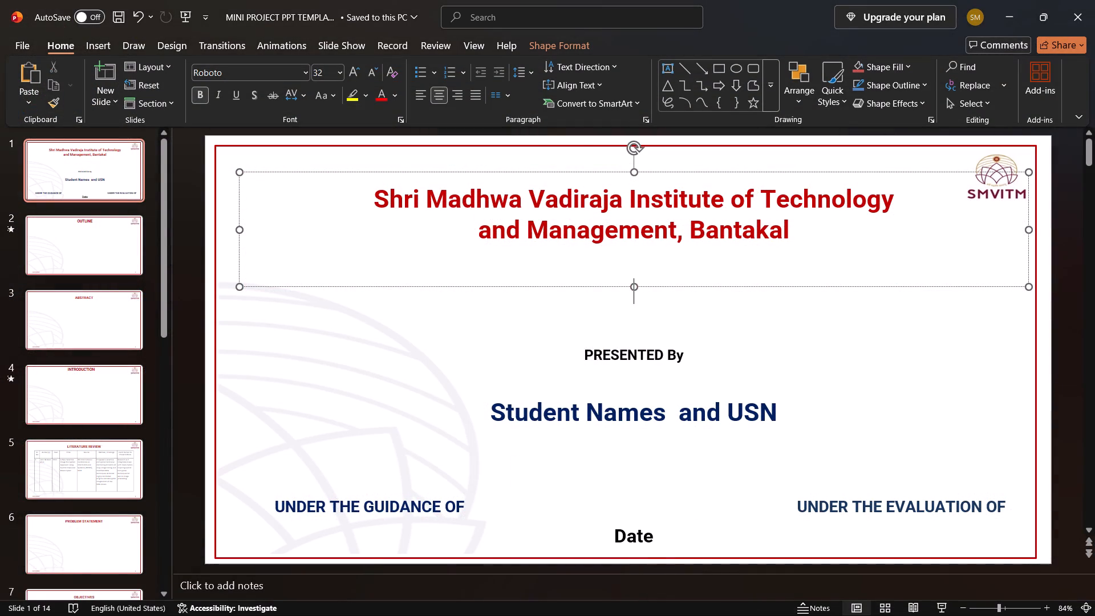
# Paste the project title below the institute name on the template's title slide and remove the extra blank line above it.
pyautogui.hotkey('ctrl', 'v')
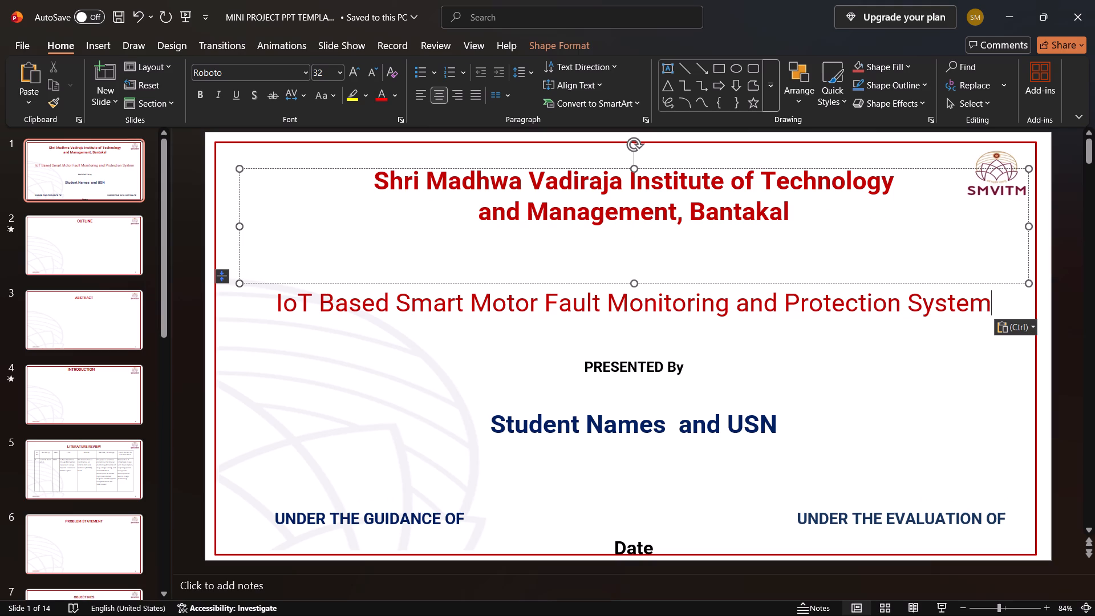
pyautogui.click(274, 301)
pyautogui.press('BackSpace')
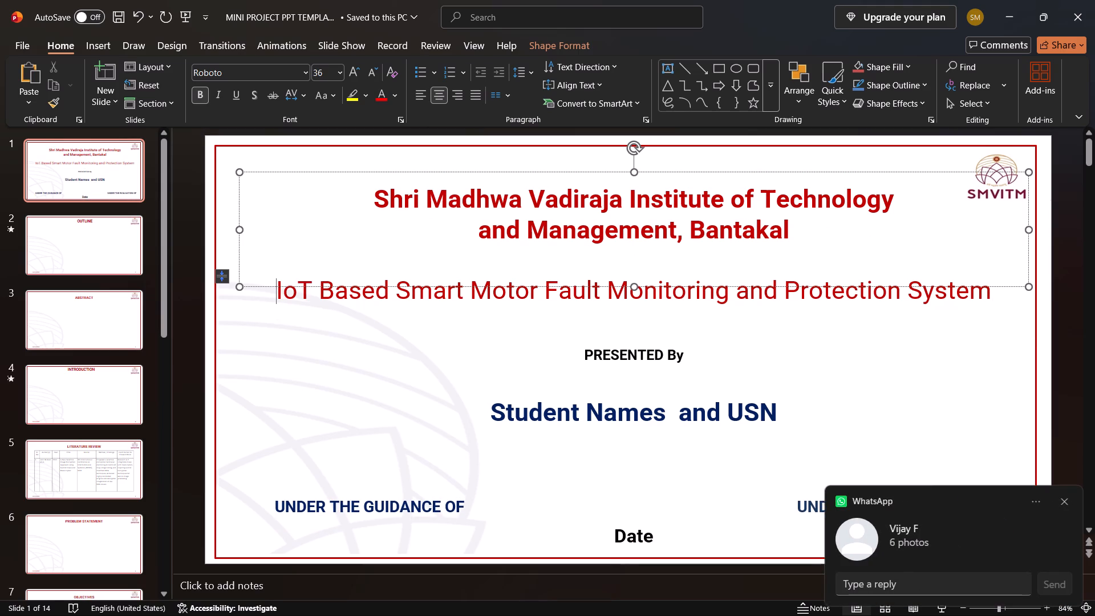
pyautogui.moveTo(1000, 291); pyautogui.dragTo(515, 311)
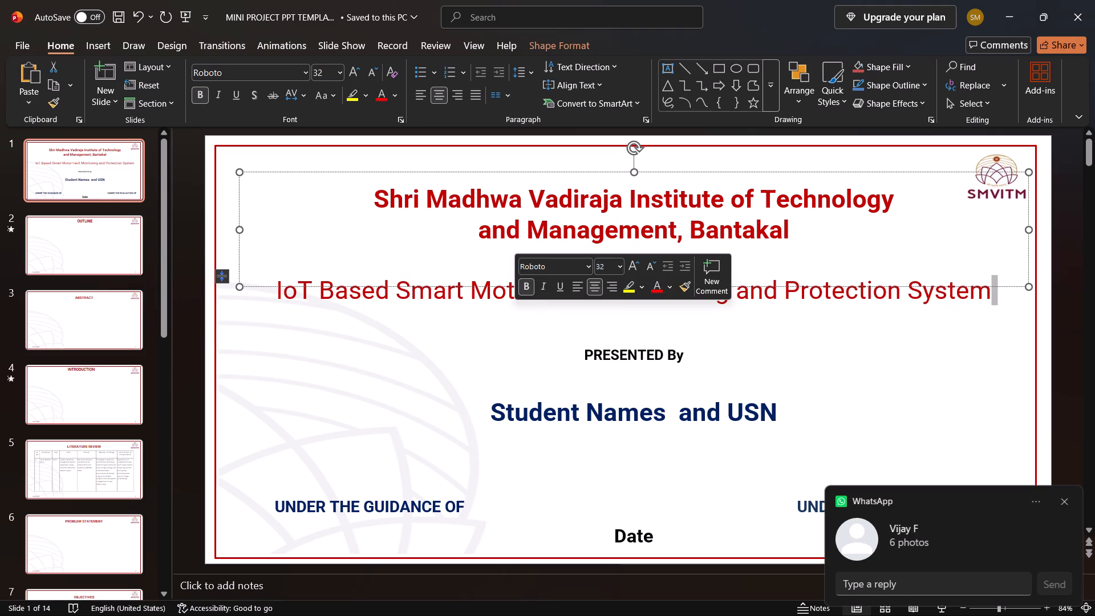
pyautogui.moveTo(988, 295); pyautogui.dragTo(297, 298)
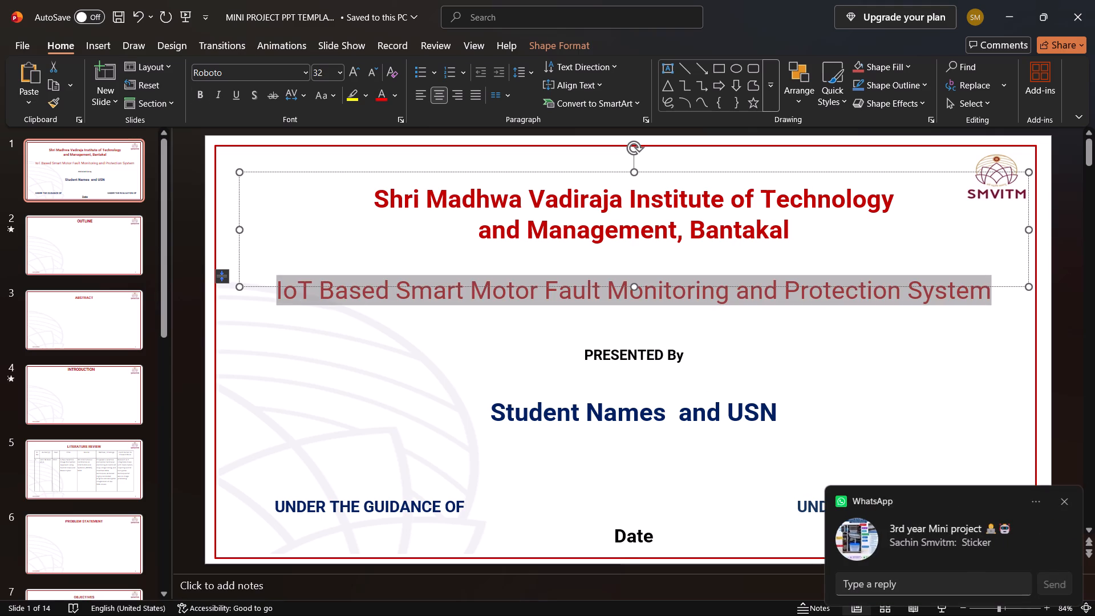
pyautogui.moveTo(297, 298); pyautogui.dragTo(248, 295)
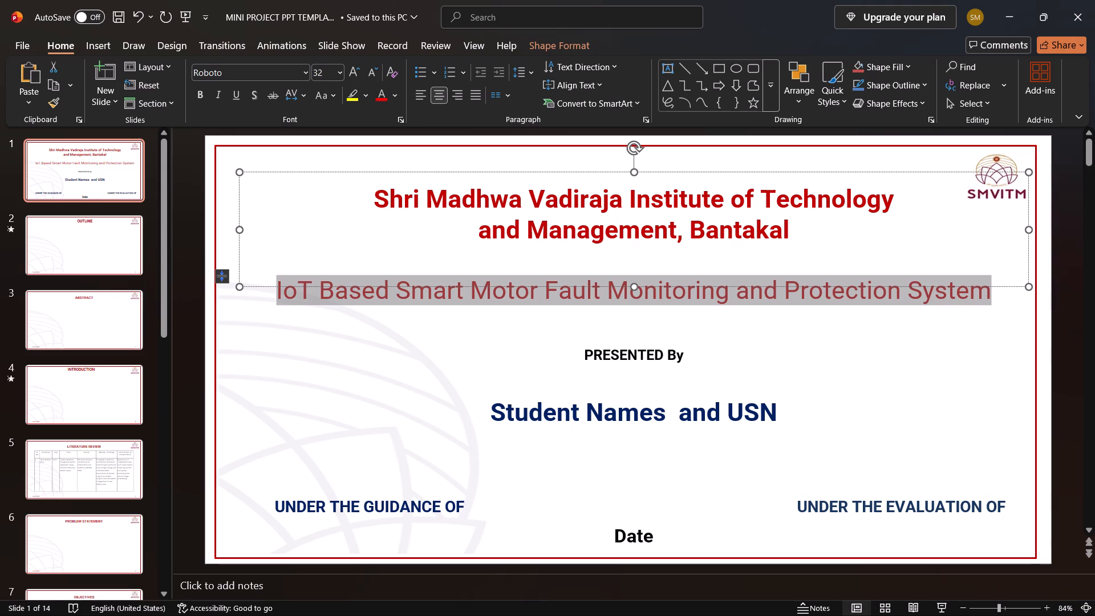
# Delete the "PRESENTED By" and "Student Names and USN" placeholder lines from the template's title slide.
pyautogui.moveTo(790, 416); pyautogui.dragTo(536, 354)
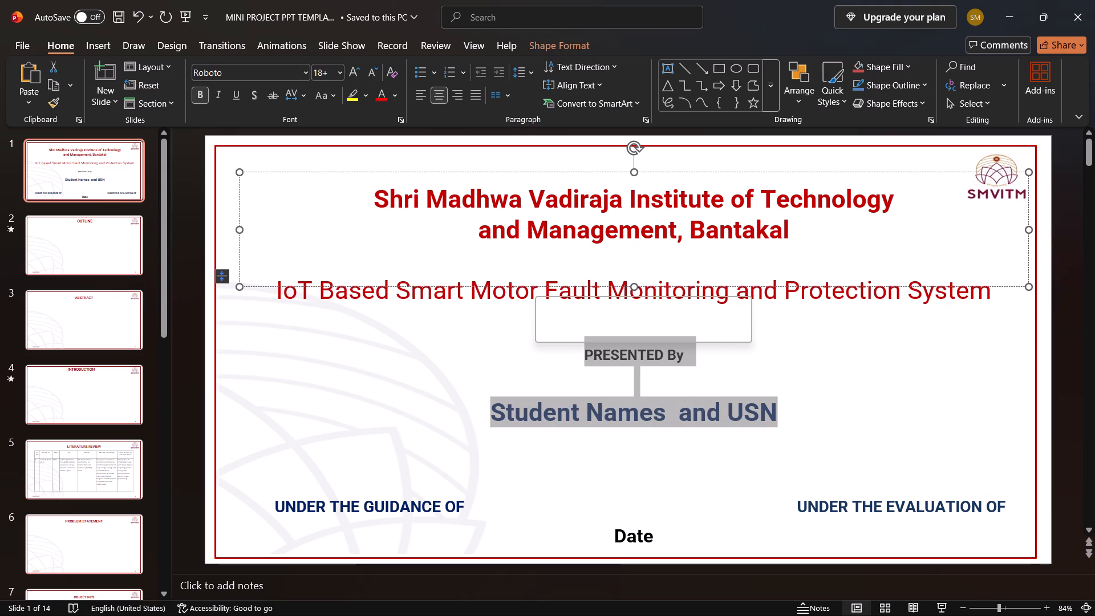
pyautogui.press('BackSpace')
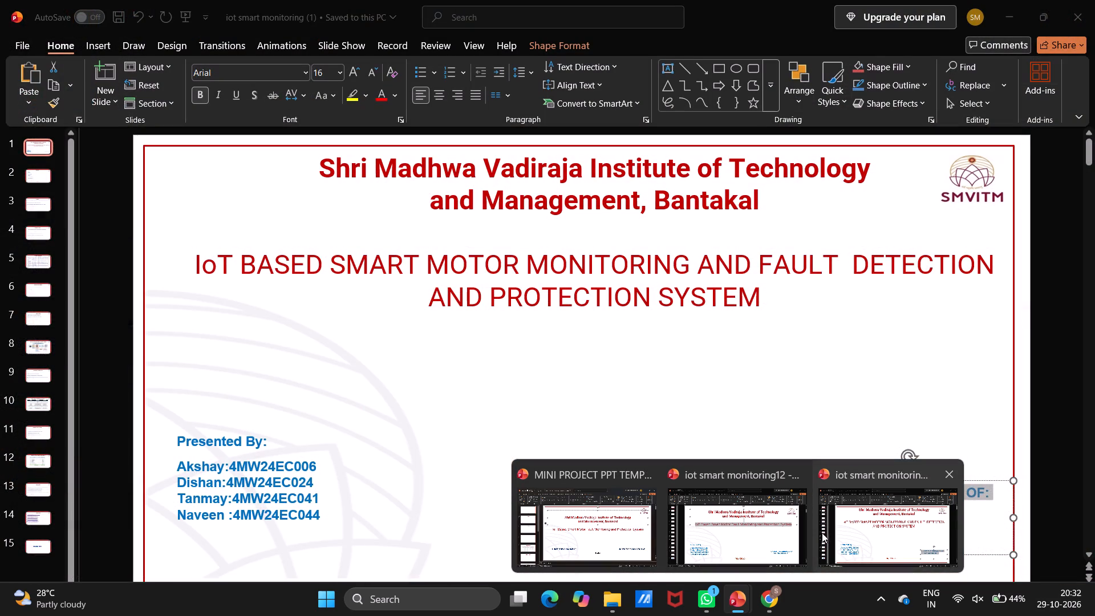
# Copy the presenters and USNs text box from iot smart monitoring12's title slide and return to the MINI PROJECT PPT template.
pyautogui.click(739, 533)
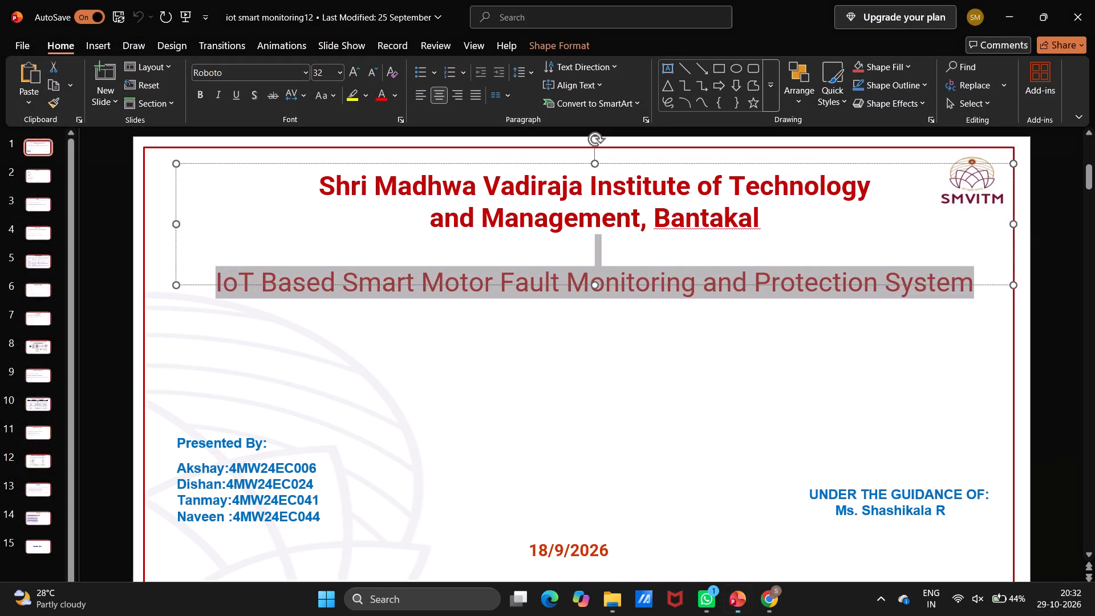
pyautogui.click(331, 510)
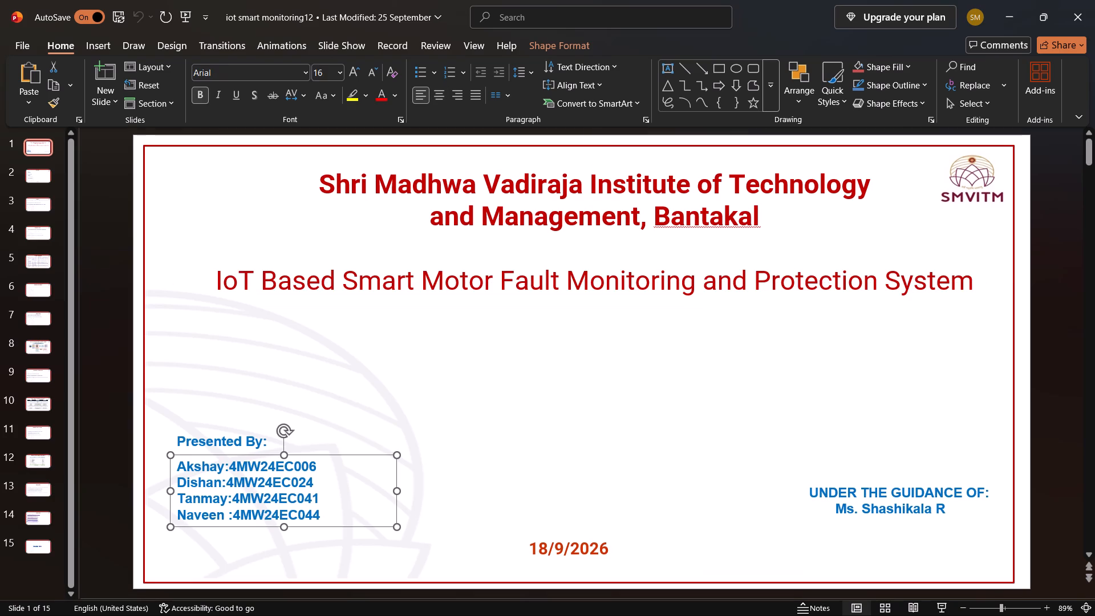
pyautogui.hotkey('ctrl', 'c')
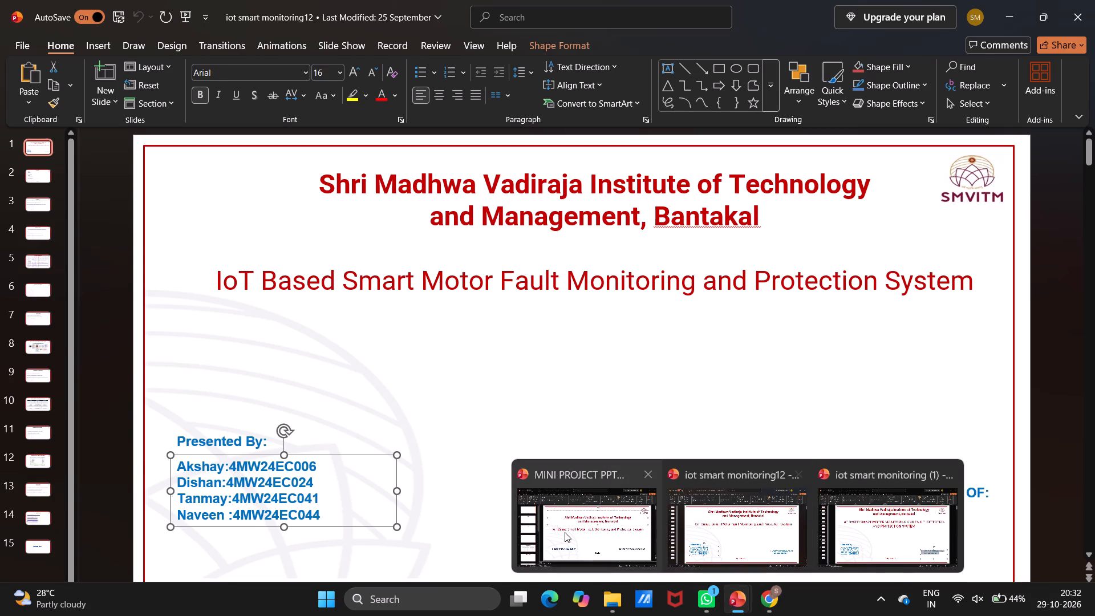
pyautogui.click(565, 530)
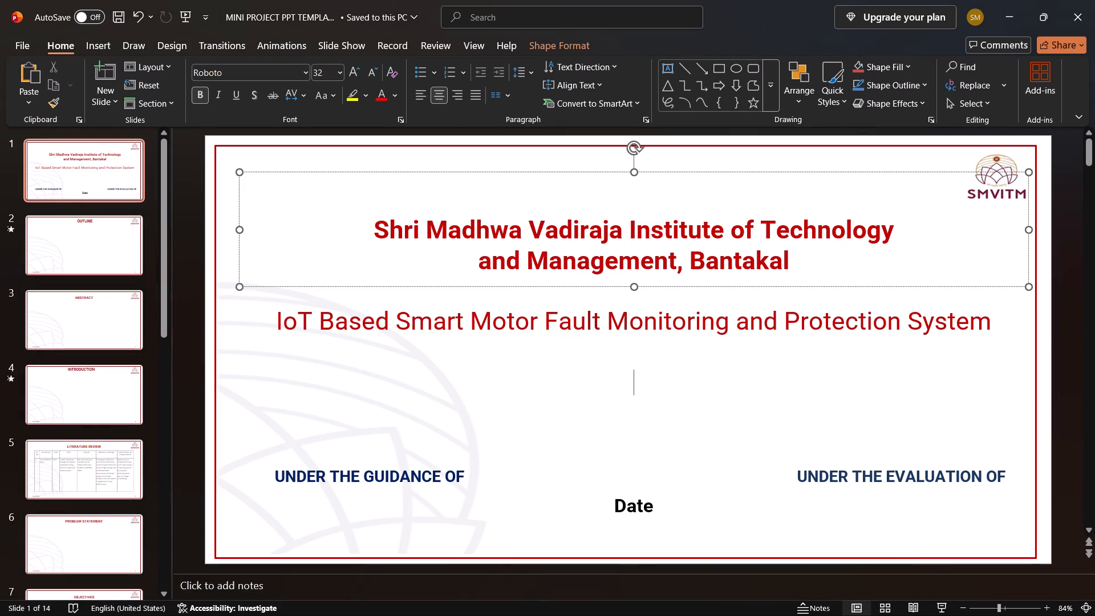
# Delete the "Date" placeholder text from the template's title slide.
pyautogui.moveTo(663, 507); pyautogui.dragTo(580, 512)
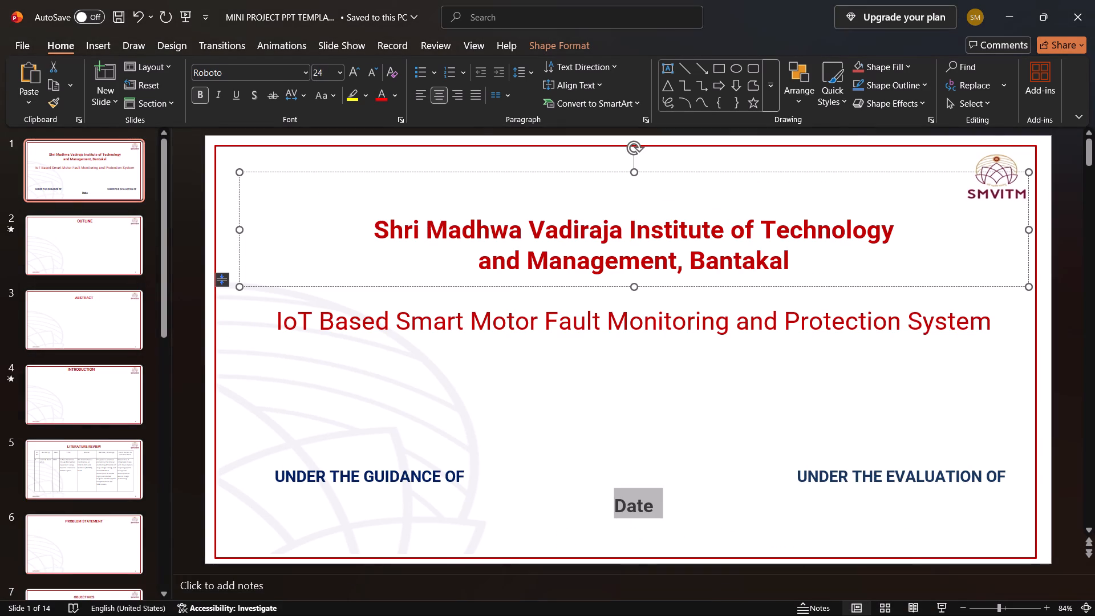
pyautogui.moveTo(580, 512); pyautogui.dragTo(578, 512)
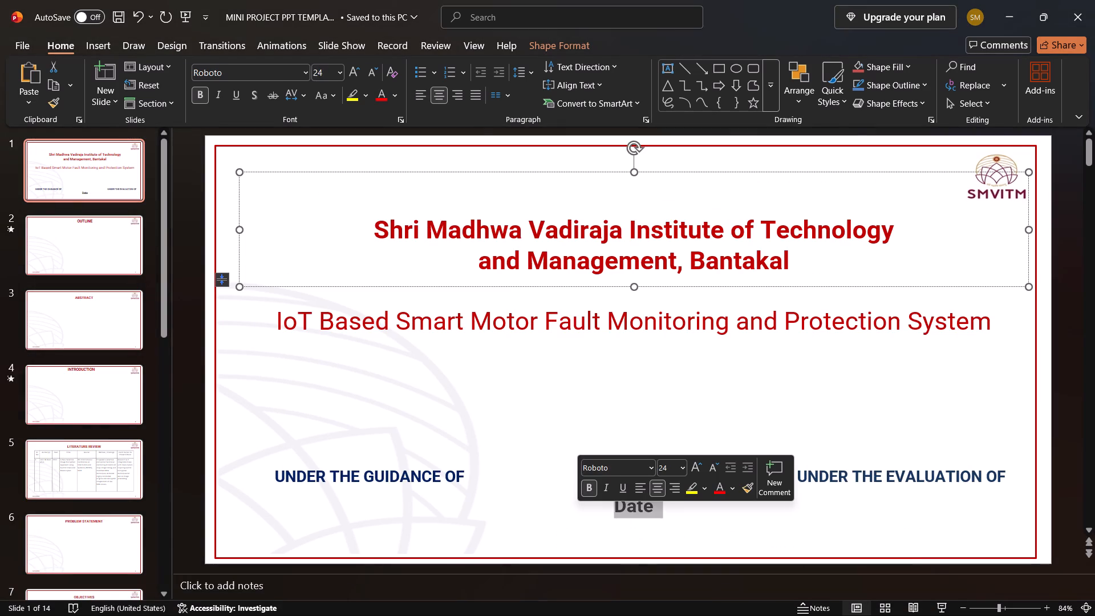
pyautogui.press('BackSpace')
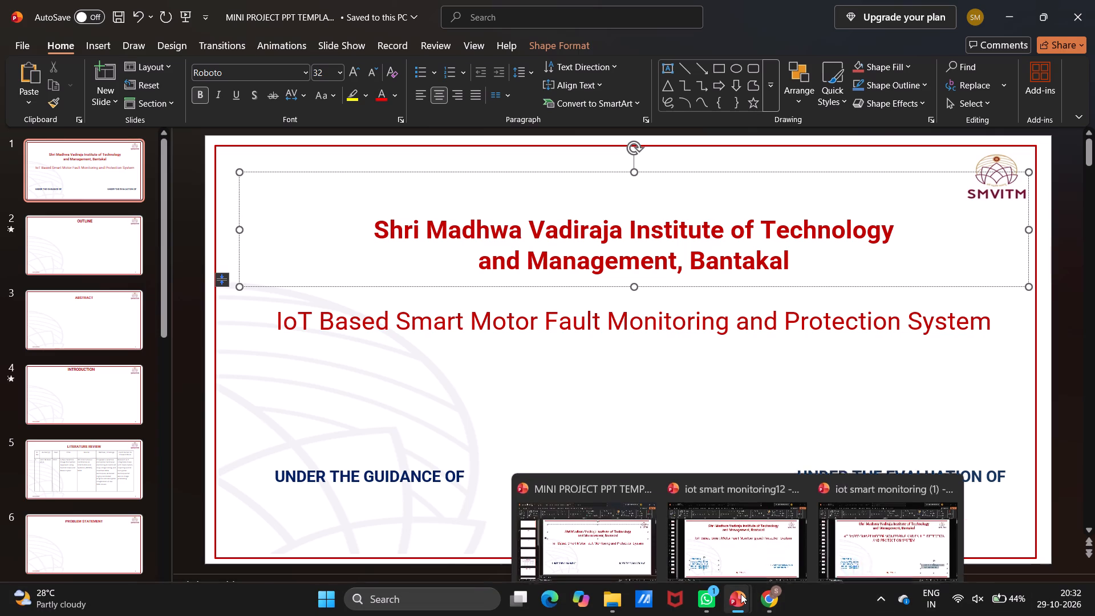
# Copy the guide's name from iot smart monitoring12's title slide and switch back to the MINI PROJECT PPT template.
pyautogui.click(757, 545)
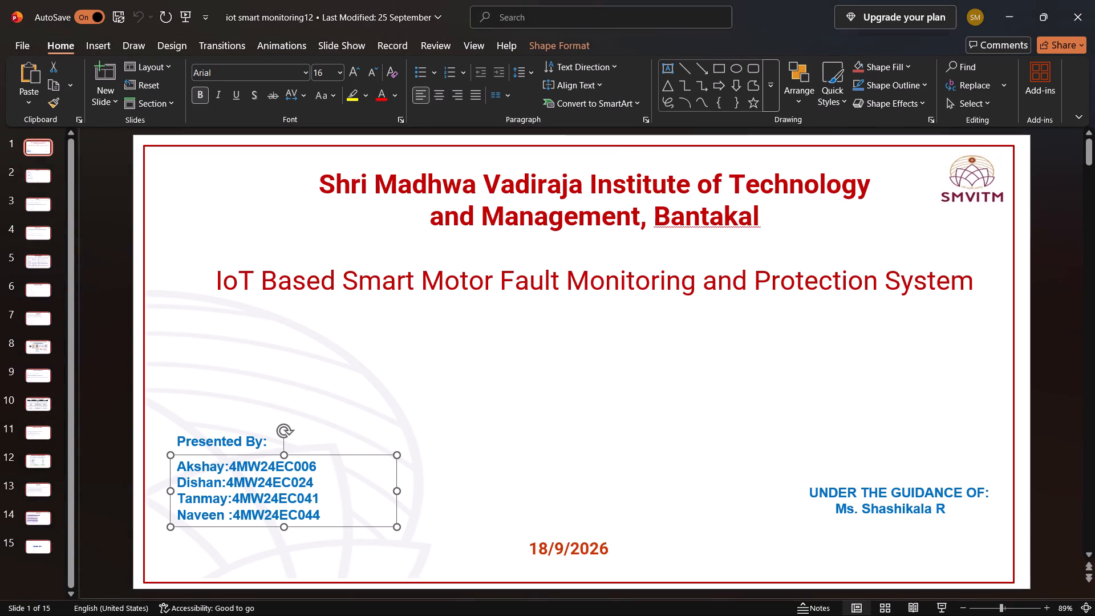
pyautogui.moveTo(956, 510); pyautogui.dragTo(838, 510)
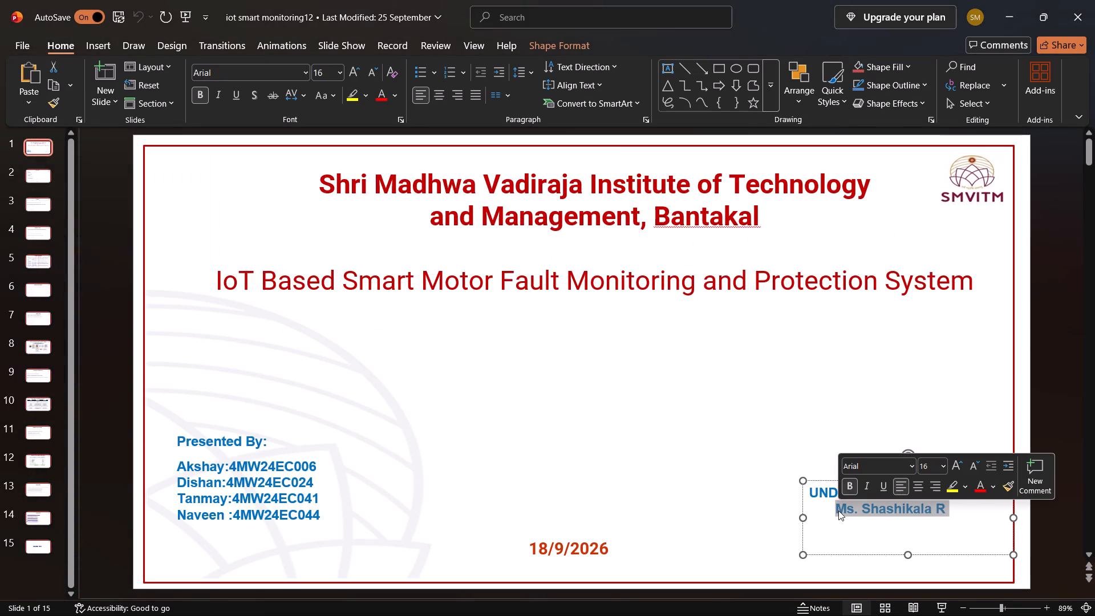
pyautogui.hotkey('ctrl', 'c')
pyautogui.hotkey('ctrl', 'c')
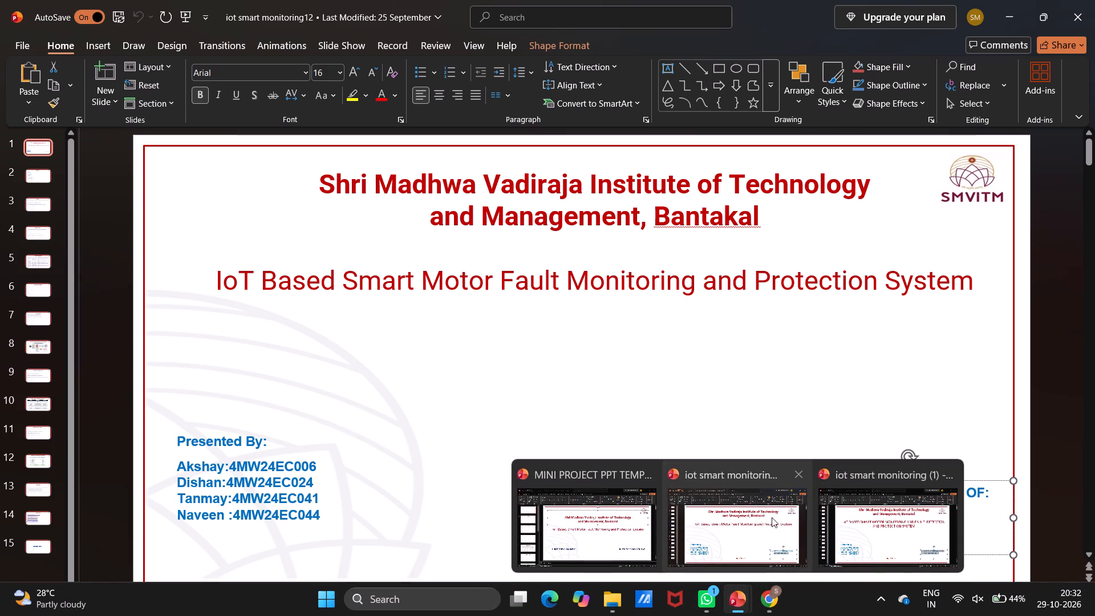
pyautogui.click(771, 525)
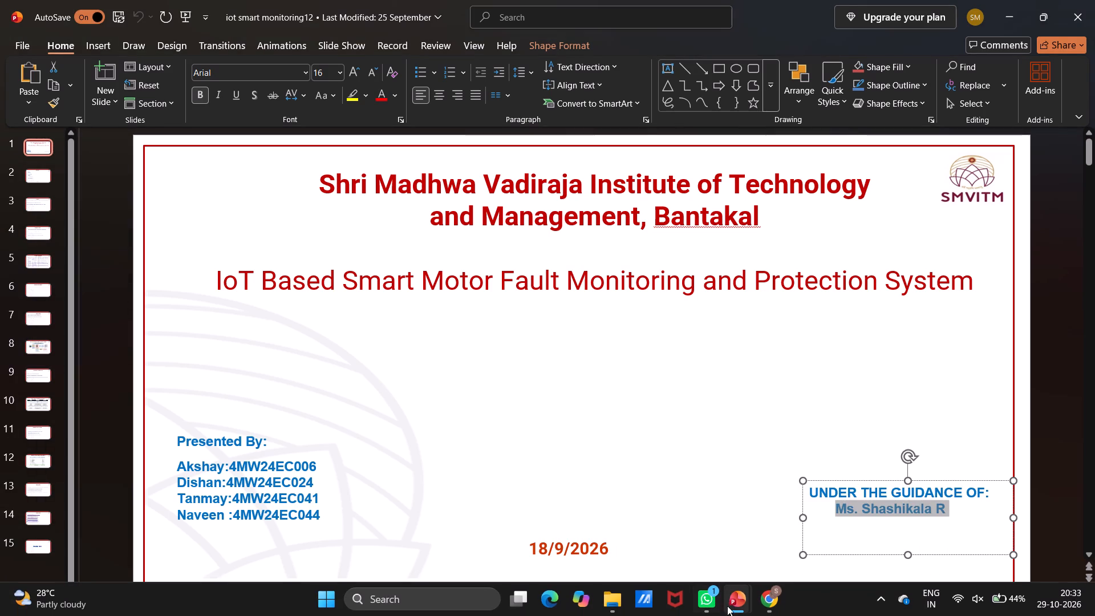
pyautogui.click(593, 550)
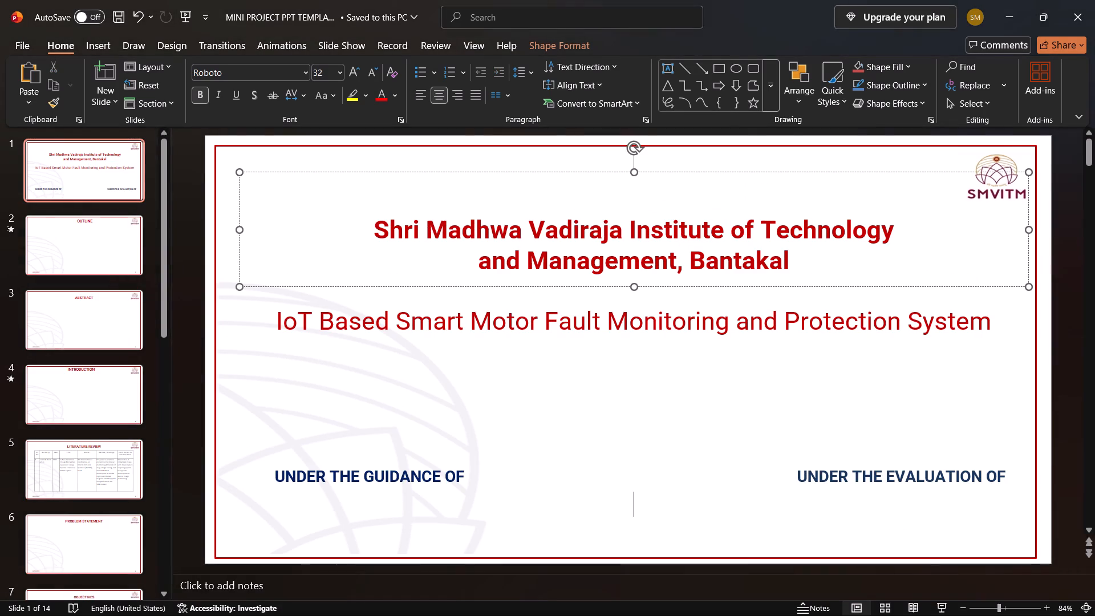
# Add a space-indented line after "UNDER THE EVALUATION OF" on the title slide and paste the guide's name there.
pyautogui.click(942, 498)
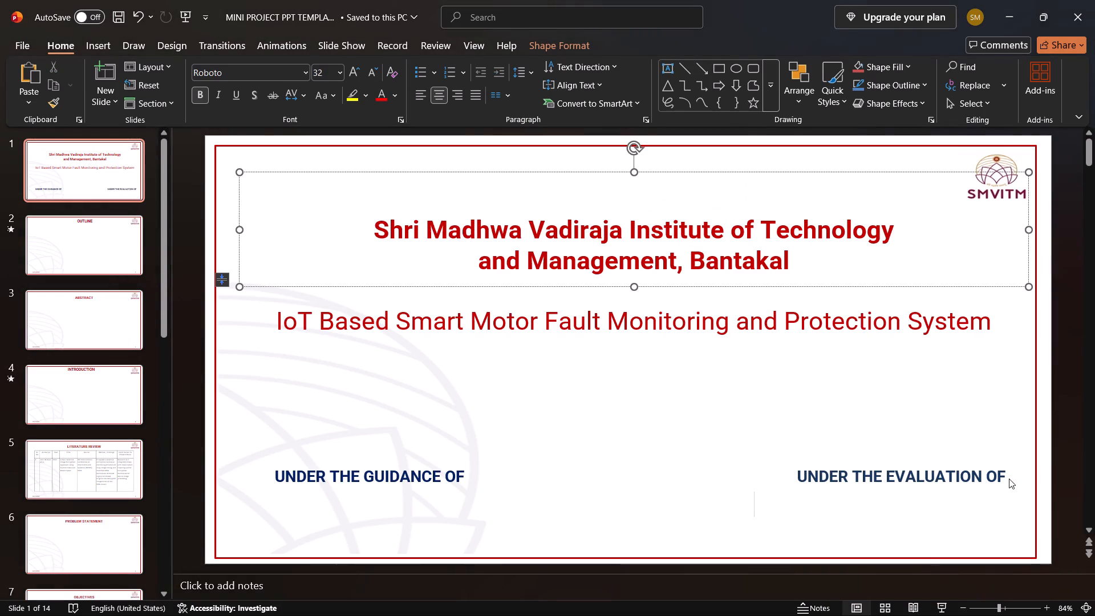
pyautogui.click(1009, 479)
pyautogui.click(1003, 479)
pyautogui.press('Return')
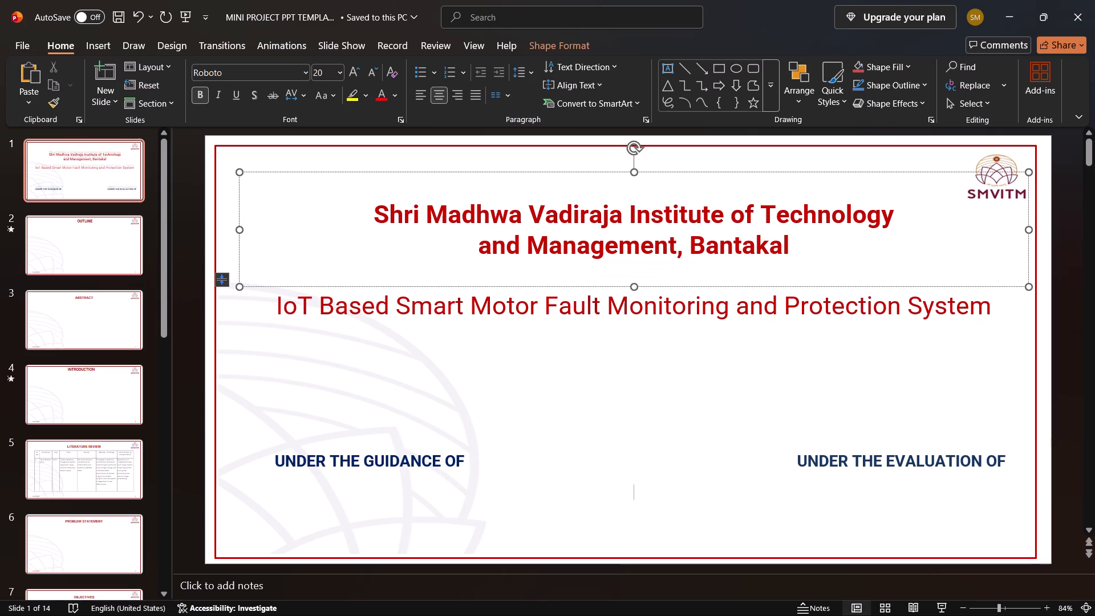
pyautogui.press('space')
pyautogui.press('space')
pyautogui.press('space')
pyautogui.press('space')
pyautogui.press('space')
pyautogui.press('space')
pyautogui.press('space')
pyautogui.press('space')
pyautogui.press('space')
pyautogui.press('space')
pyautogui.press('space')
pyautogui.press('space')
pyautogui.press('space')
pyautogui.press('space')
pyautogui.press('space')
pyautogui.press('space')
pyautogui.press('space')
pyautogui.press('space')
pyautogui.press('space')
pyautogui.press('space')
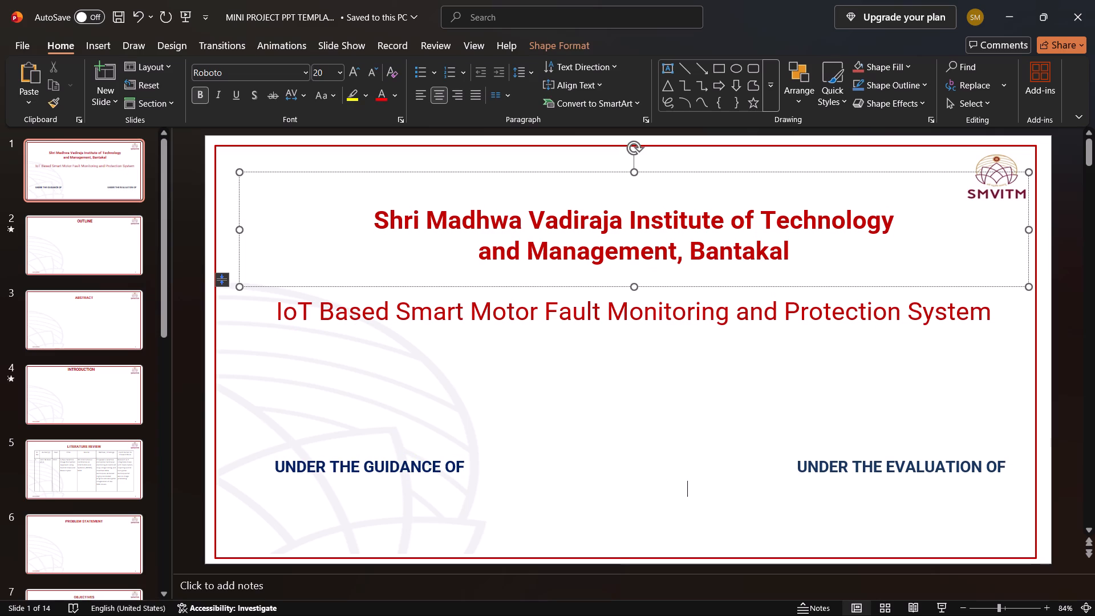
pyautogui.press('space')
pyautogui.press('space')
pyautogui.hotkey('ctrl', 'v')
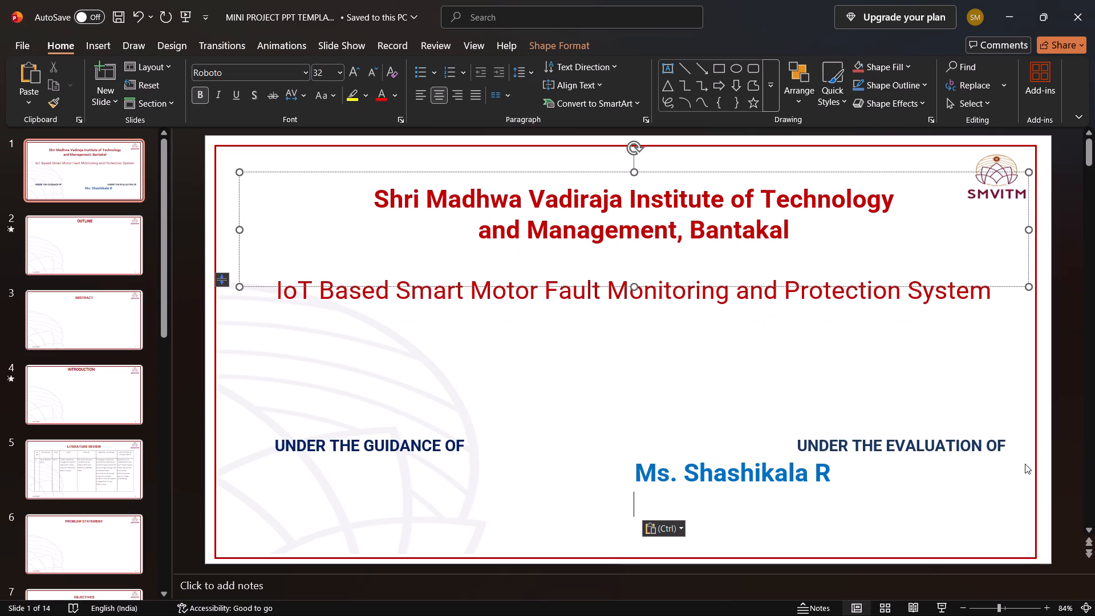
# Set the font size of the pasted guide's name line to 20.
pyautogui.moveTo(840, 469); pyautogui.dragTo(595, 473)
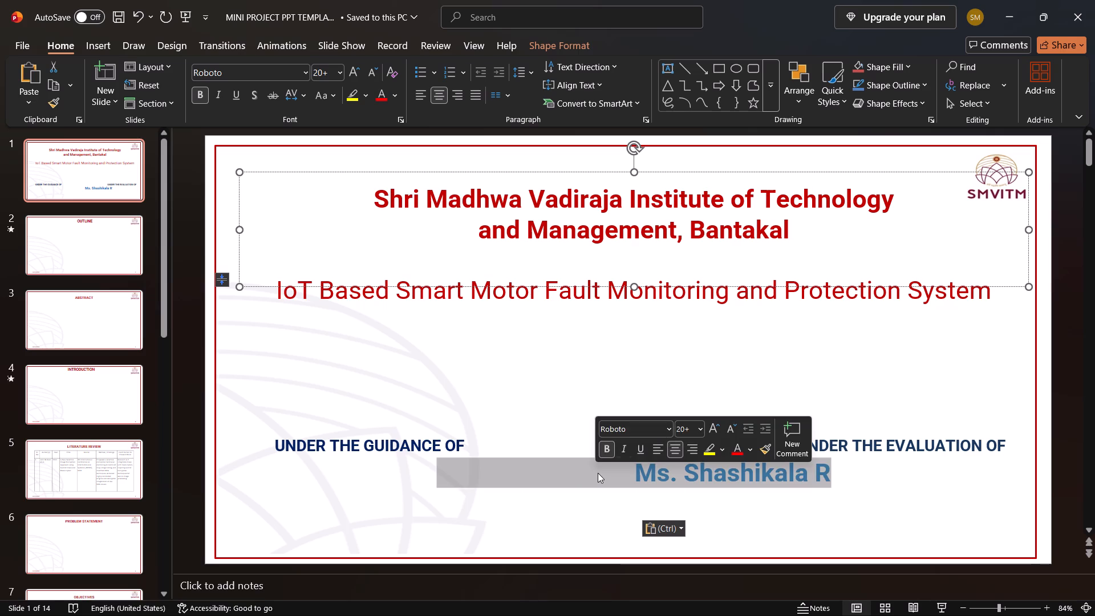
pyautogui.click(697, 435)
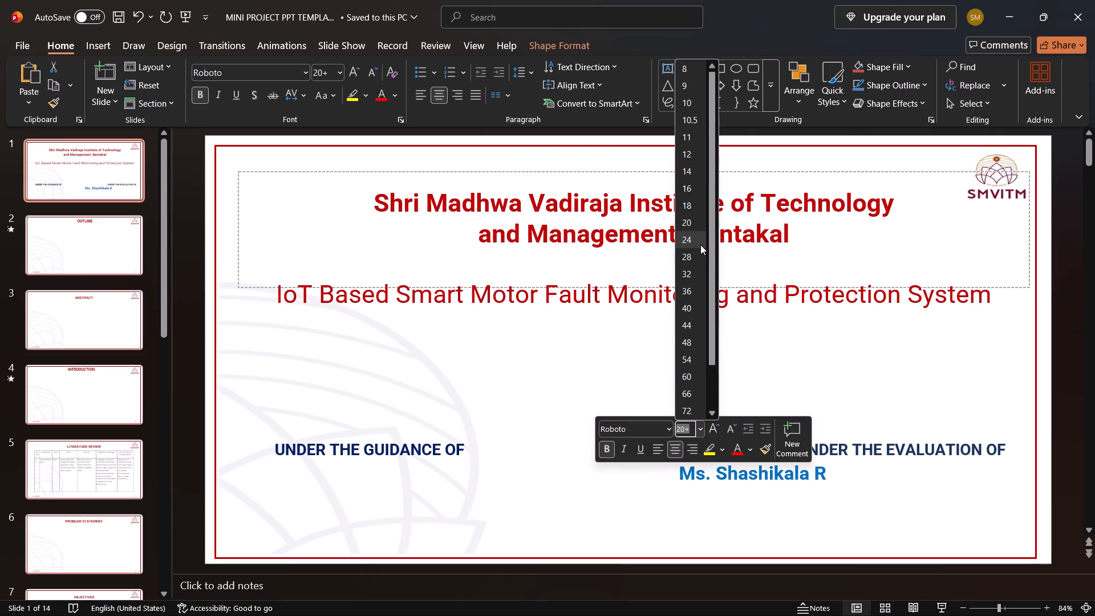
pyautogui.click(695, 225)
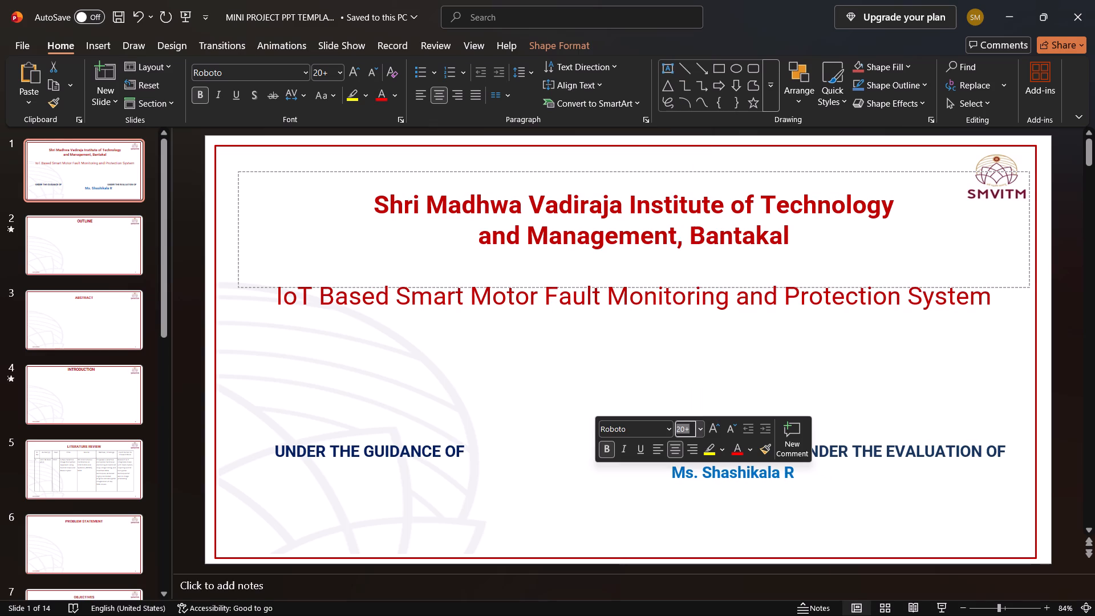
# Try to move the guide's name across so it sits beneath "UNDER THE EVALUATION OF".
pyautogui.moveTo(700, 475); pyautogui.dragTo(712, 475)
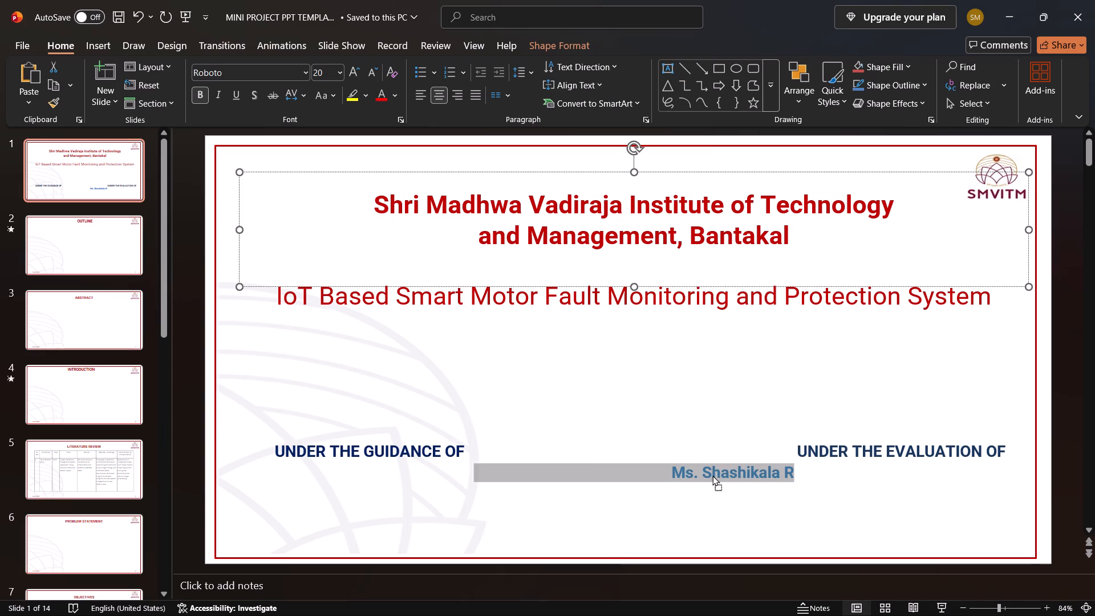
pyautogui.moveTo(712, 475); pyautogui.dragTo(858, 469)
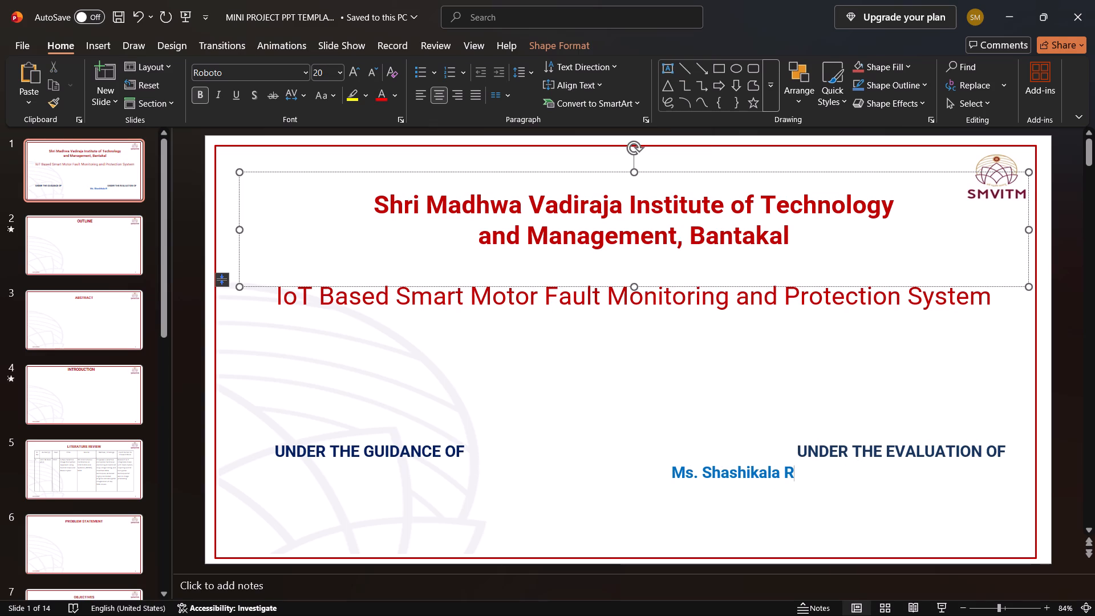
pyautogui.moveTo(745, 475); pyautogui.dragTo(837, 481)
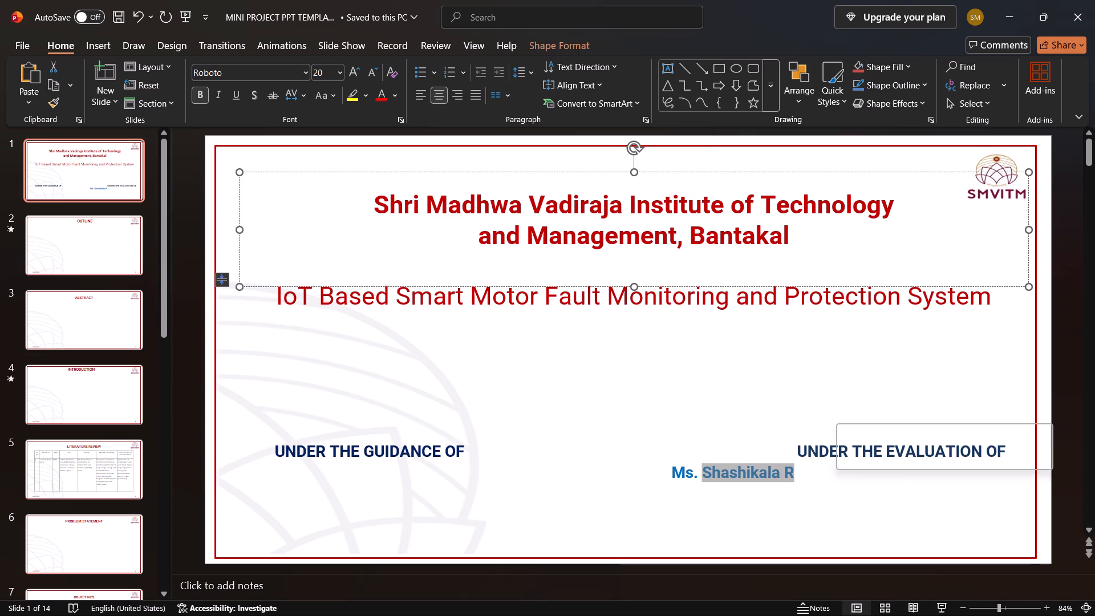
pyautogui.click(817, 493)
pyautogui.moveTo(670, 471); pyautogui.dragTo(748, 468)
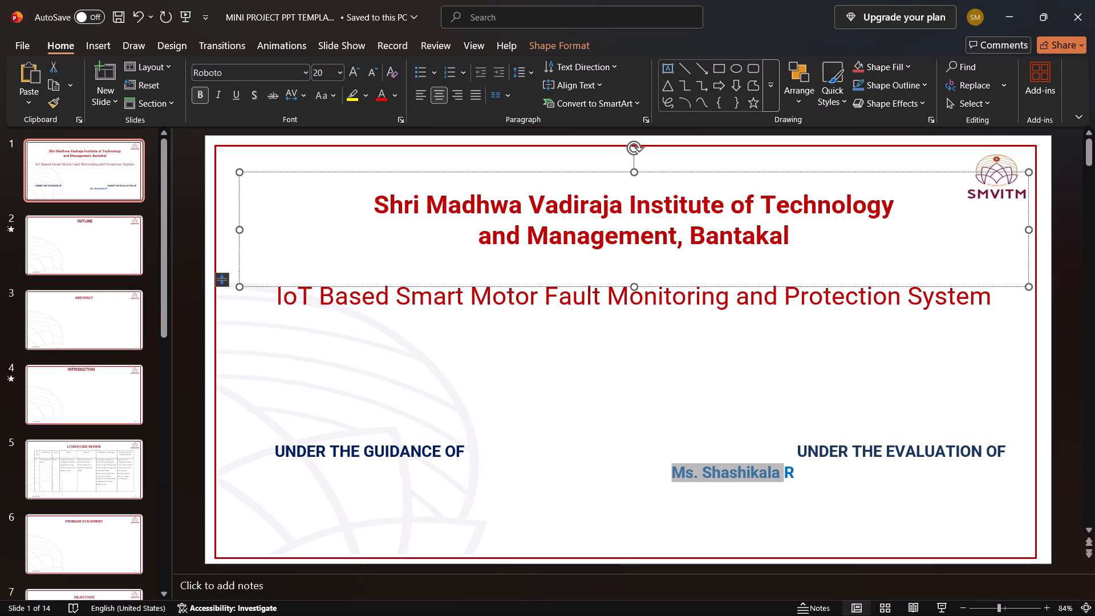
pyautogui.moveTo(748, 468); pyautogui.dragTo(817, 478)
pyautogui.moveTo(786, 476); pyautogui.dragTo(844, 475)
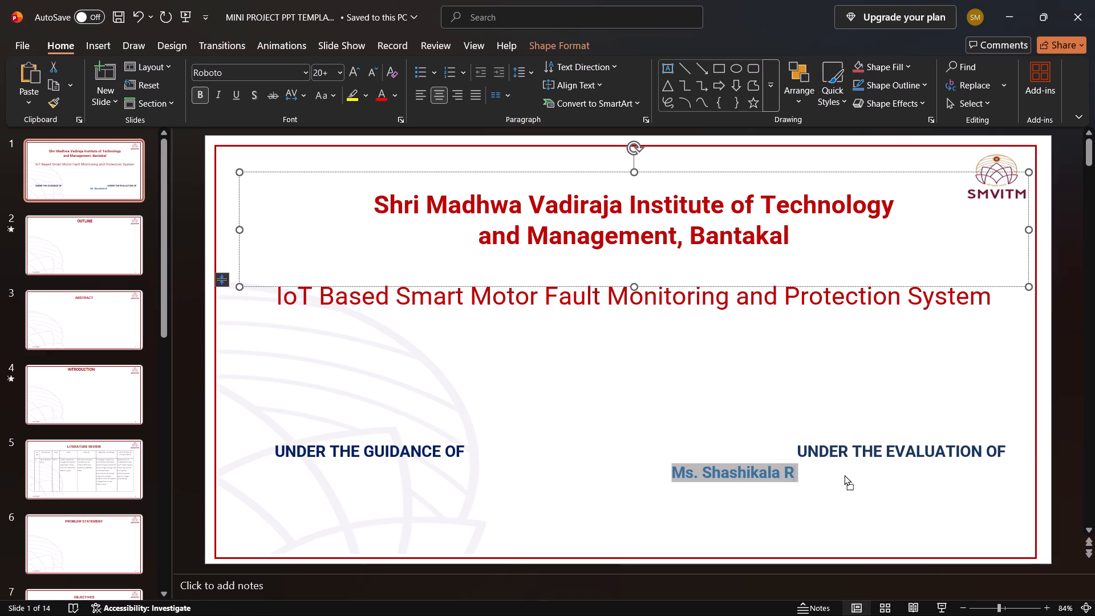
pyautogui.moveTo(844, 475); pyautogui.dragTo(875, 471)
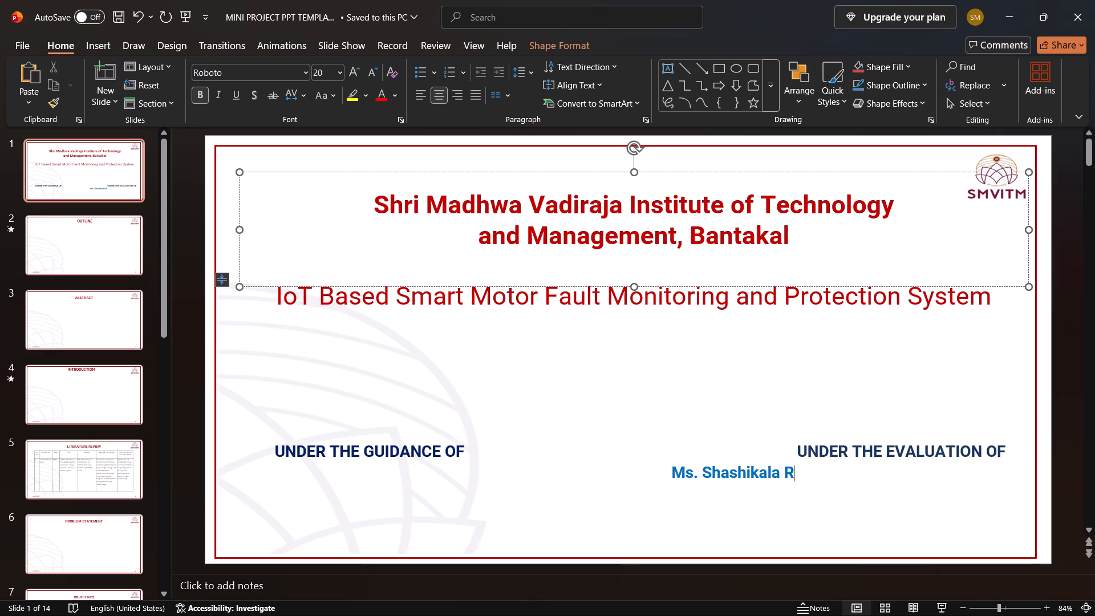
# Close the MINI PROJECT PPT template without saving the changes.
pyautogui.click(1084, 16)
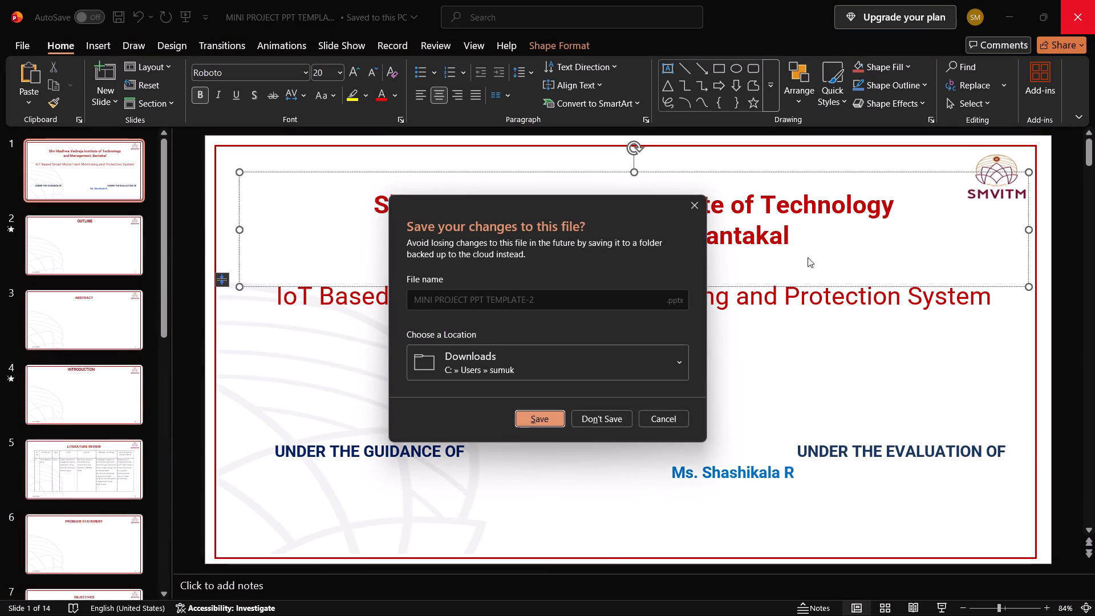
pyautogui.click(610, 422)
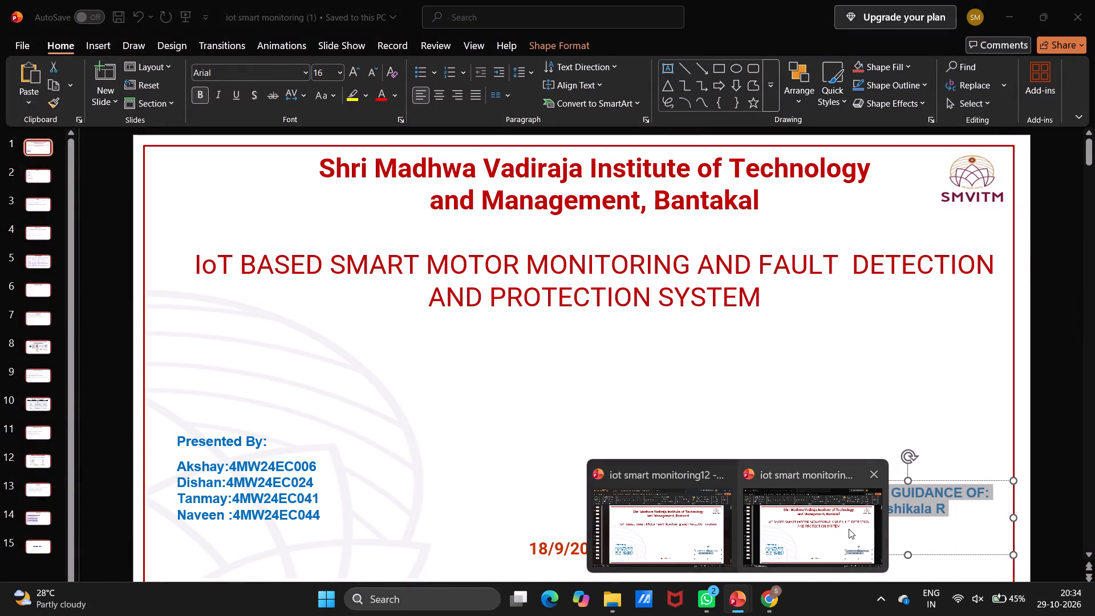
# Review the slides of the iot smart monitoring (1) deck and compare its title slide with the iot smart monitoring12 deck.
pyautogui.click(849, 529)
pyautogui.scroll(-3, 536, 447)
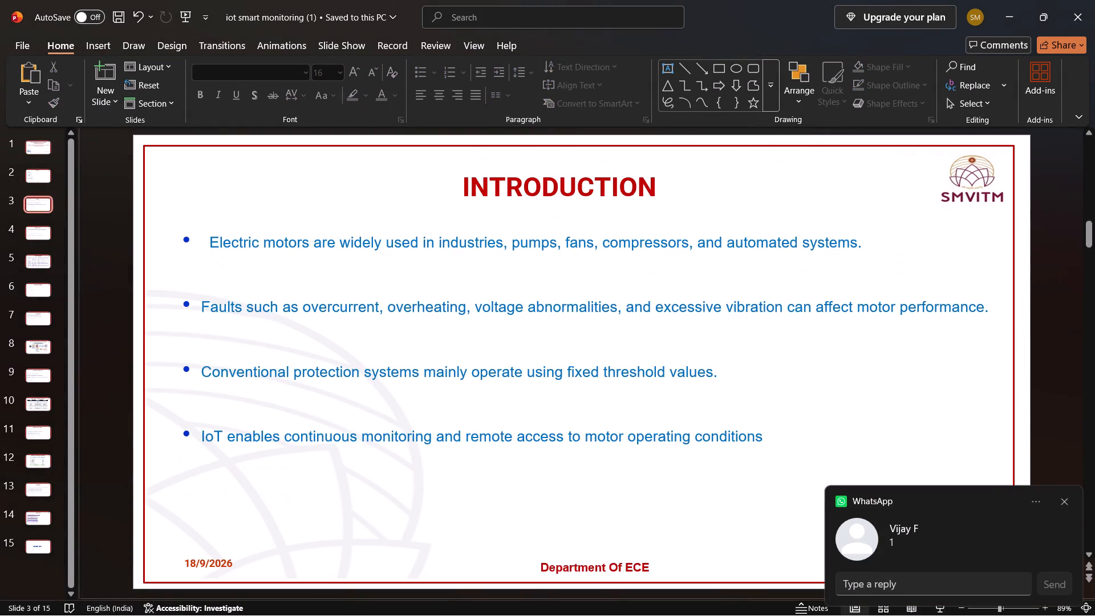
pyautogui.scroll(-2, 536, 447)
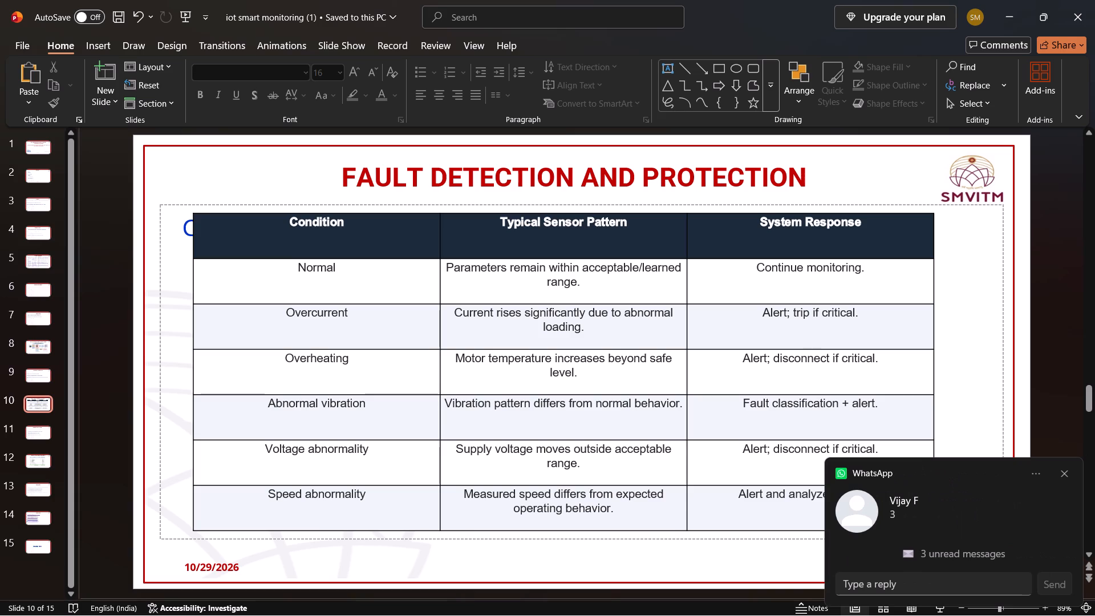
pyautogui.scroll(1, 536, 447)
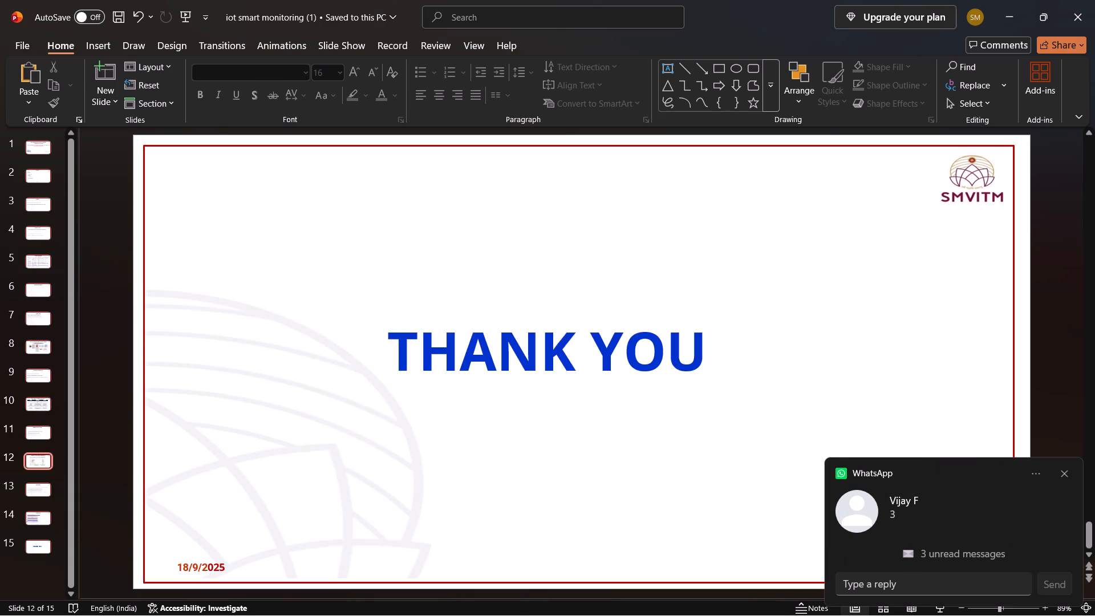
pyautogui.scroll(1, 536, 447)
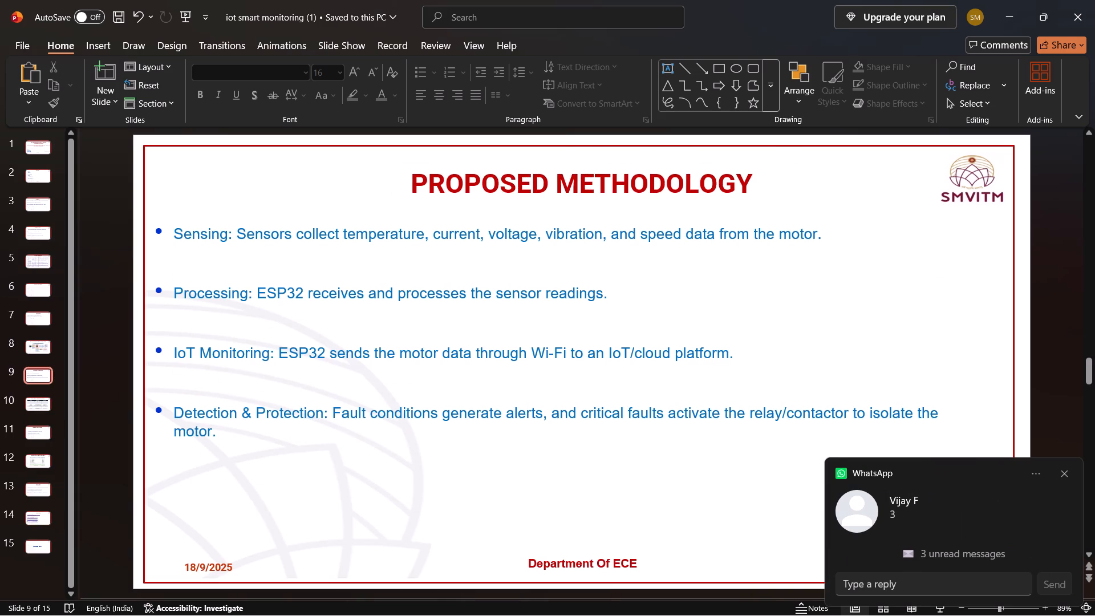
pyautogui.scroll(1, 538, 462)
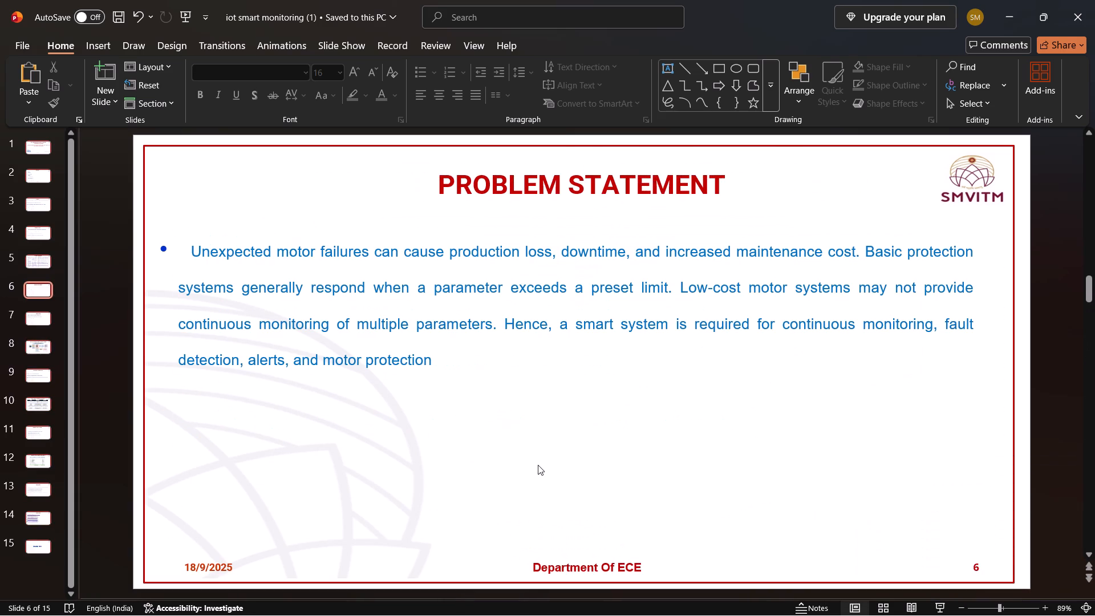
pyautogui.scroll(2, 538, 465)
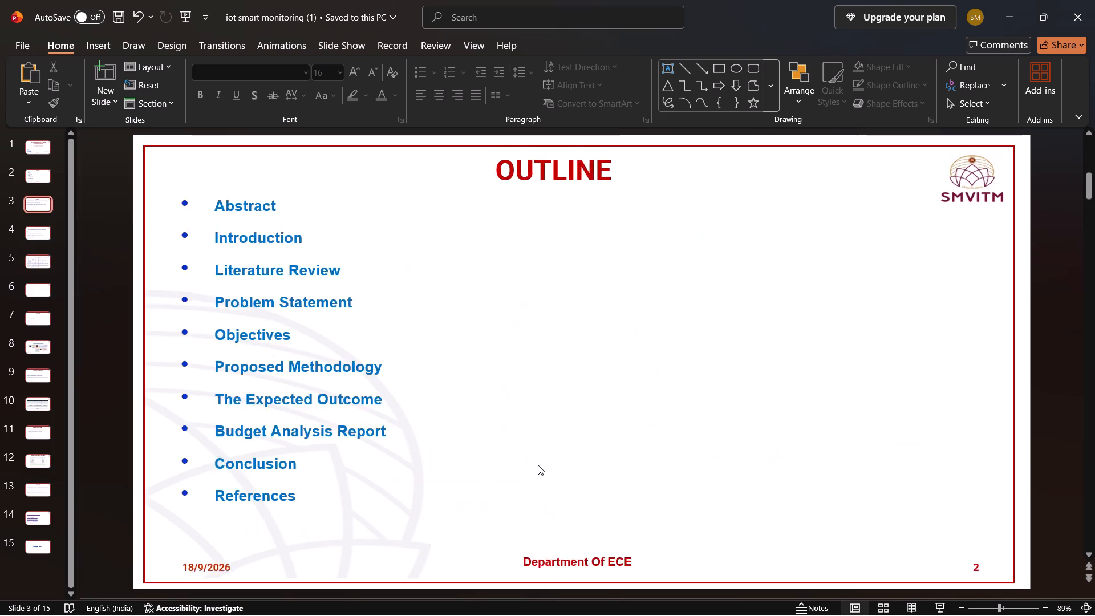
pyautogui.scroll(1, 538, 465)
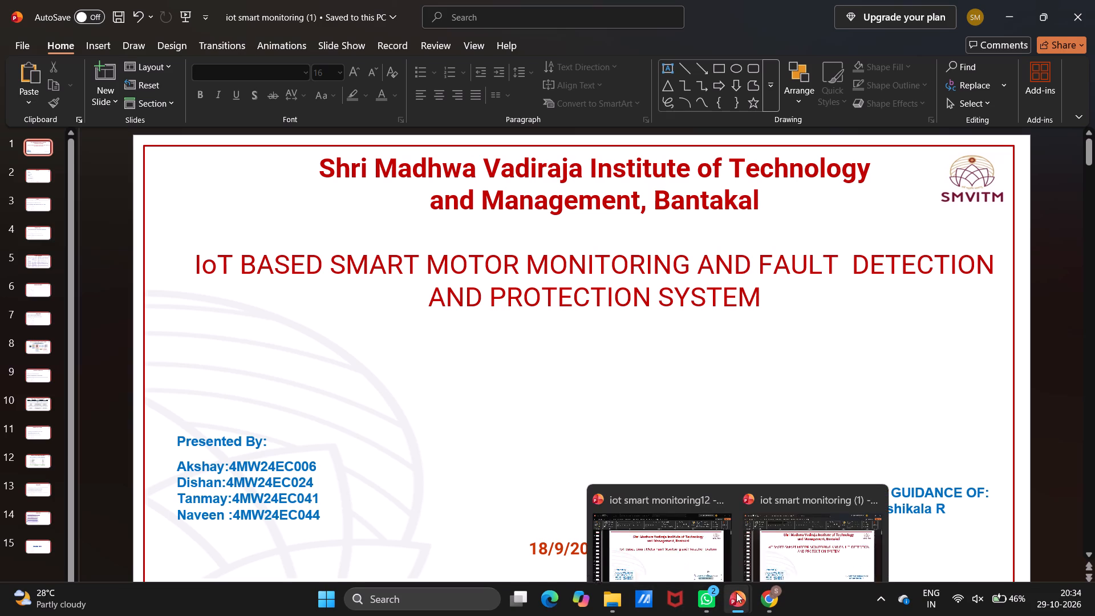
pyautogui.click(626, 538)
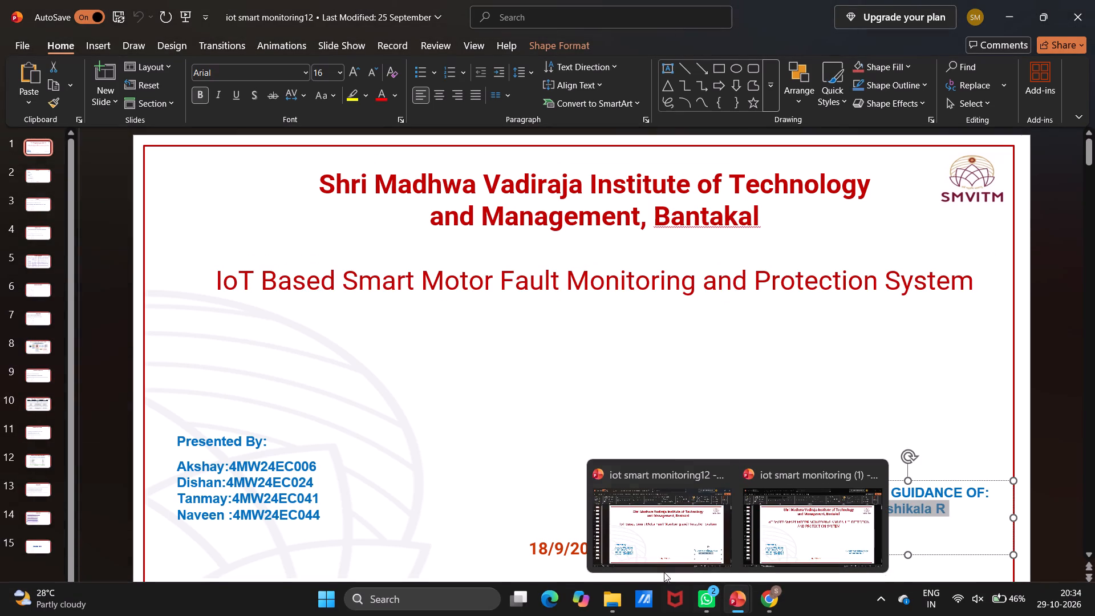
# In the iot smart monitoring (1) deck, change the day in the title slide's date to 30.
pyautogui.click(818, 526)
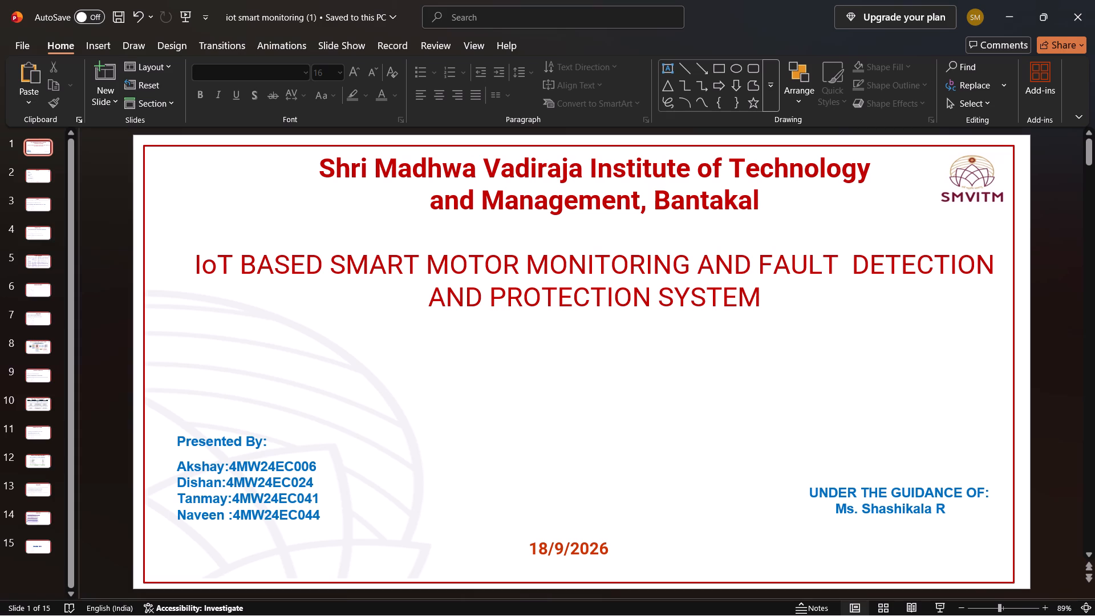
pyautogui.click(546, 549)
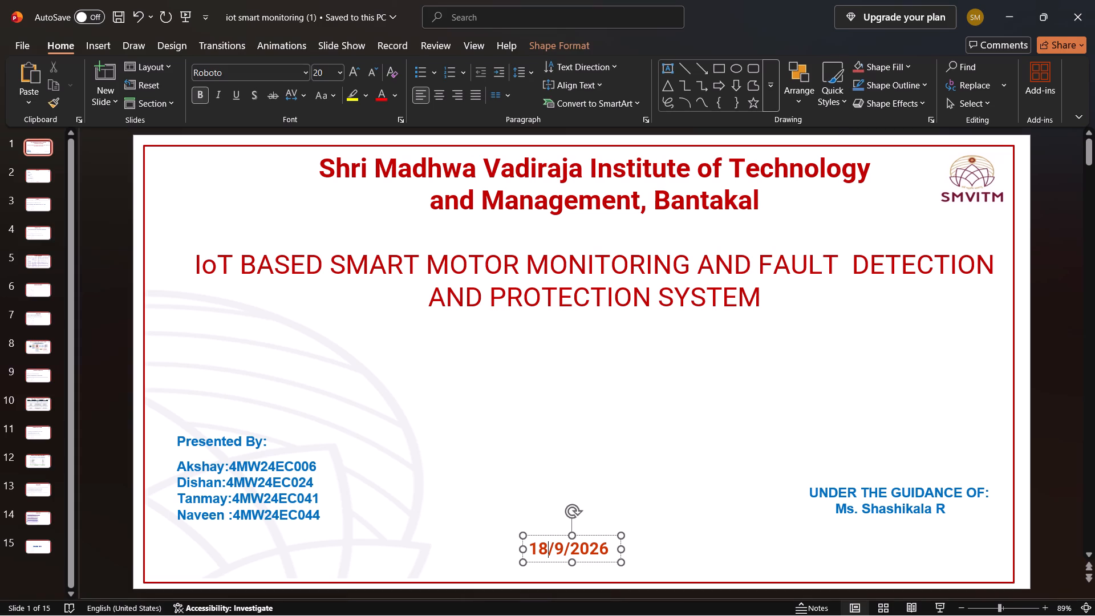
pyautogui.press('BackSpace')
pyautogui.press('BackSpace')
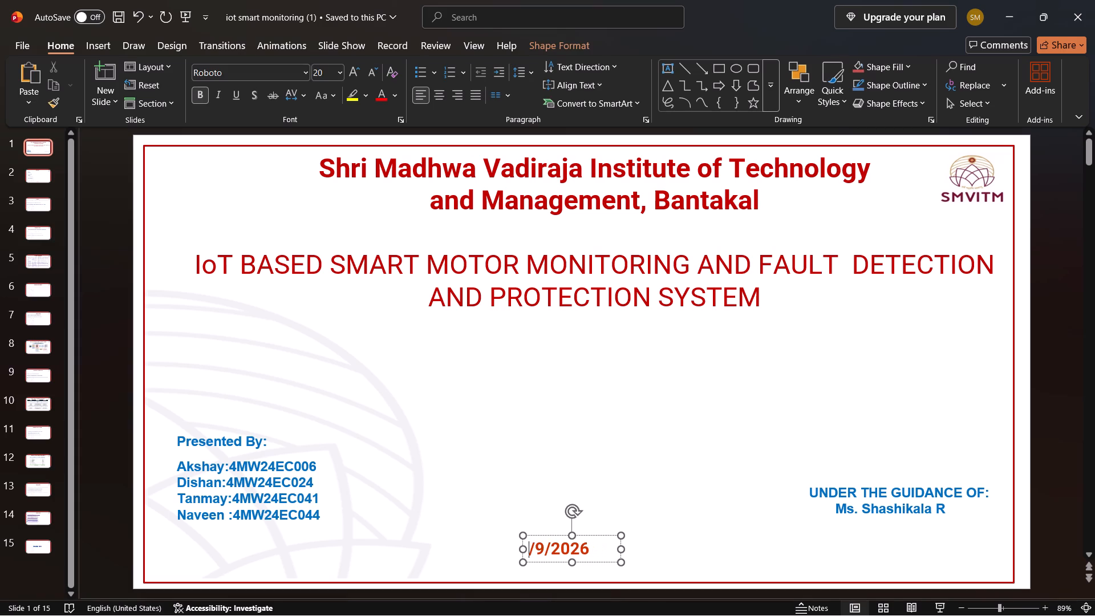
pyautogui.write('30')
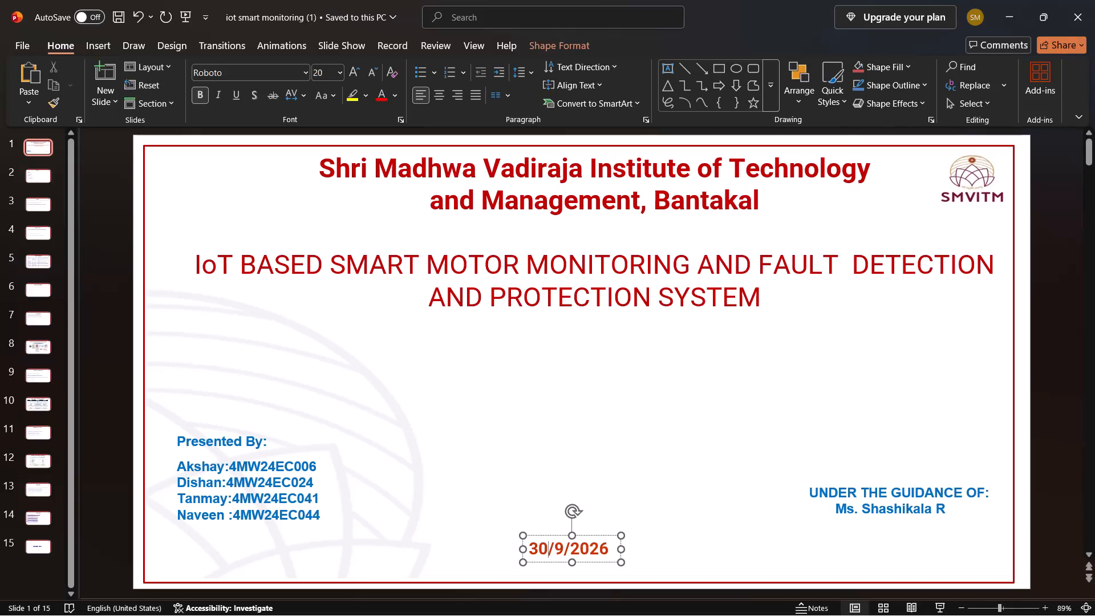
# In iot smart monitoring (1), set the title slide's date to 30/10/2026 and widen its text box to fit one line.
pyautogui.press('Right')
pyautogui.write('10')
pyautogui.press('Right')
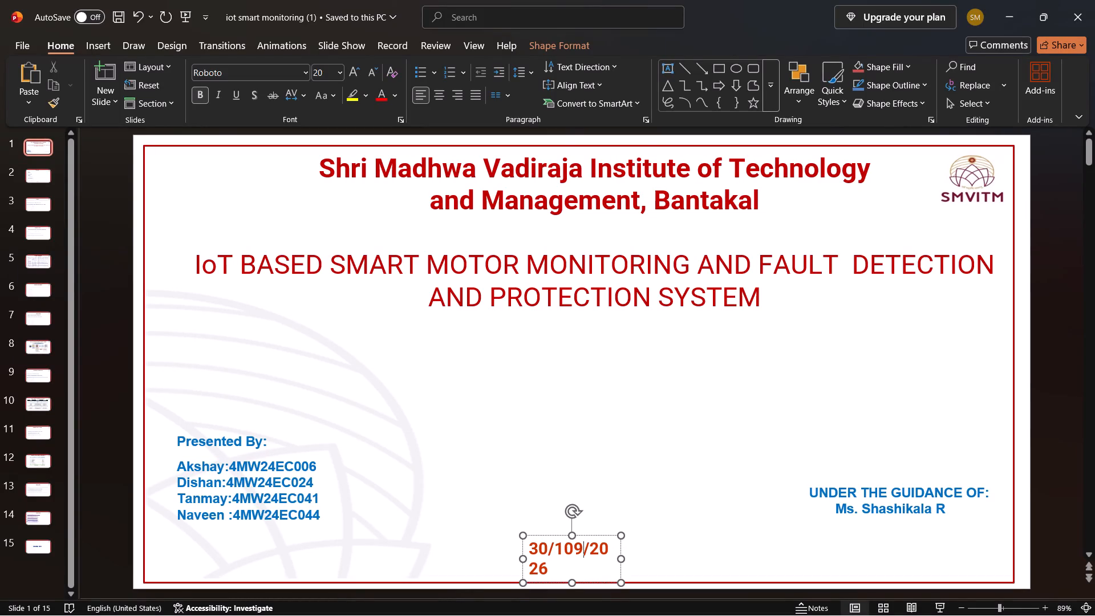
pyautogui.press('BackSpace')
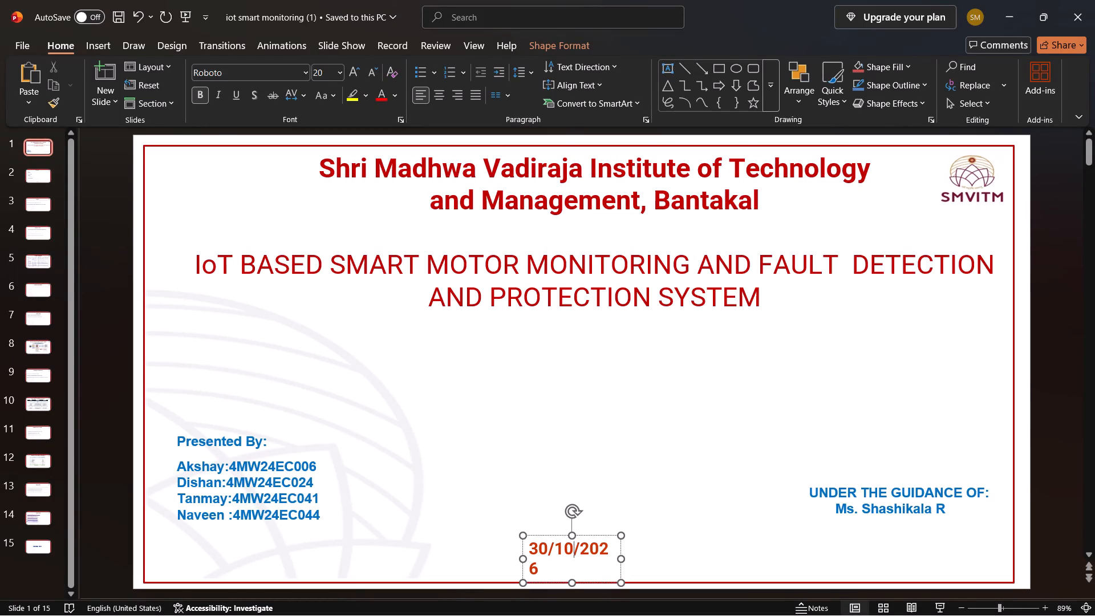
pyautogui.moveTo(620, 558); pyautogui.dragTo(630, 558)
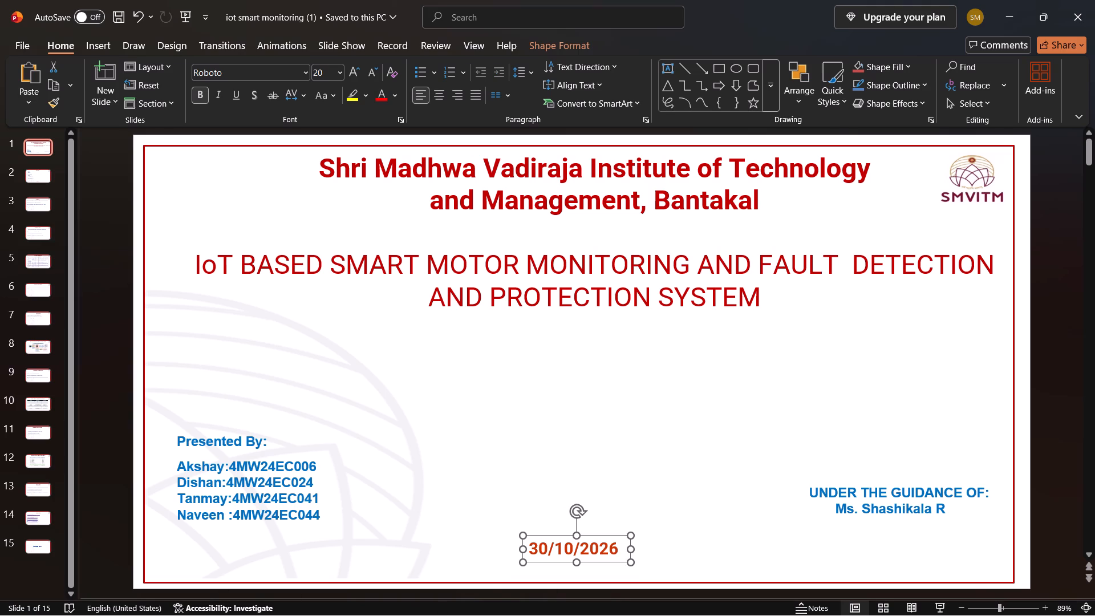
pyautogui.press('Down')
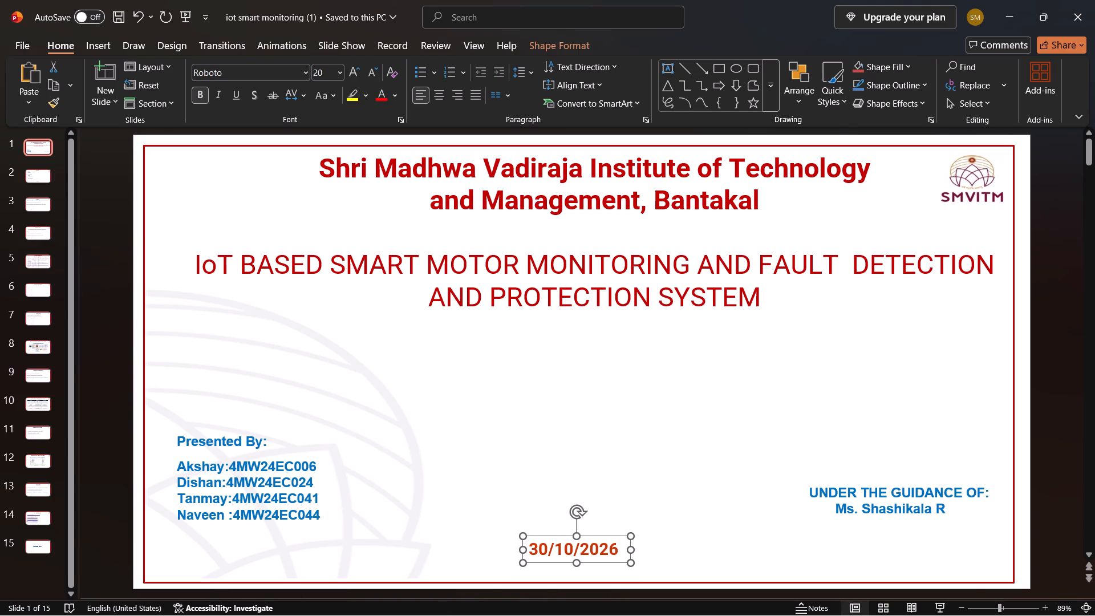
# Set the footer date on the Outline slide to 30/10/2026.
pyautogui.click(46, 178)
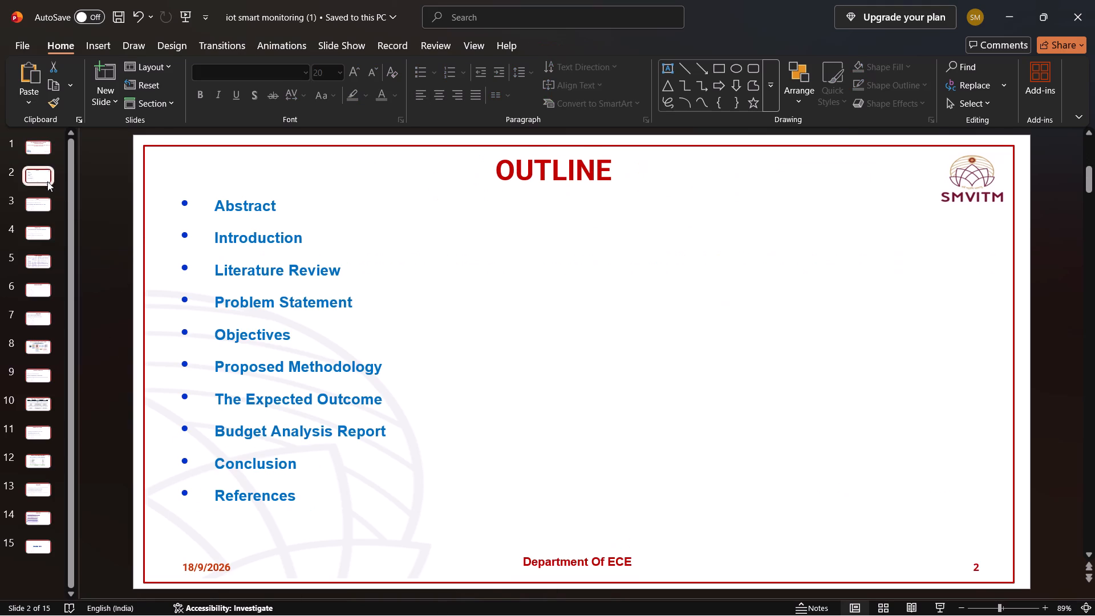
pyautogui.click(226, 566)
pyautogui.click(202, 566)
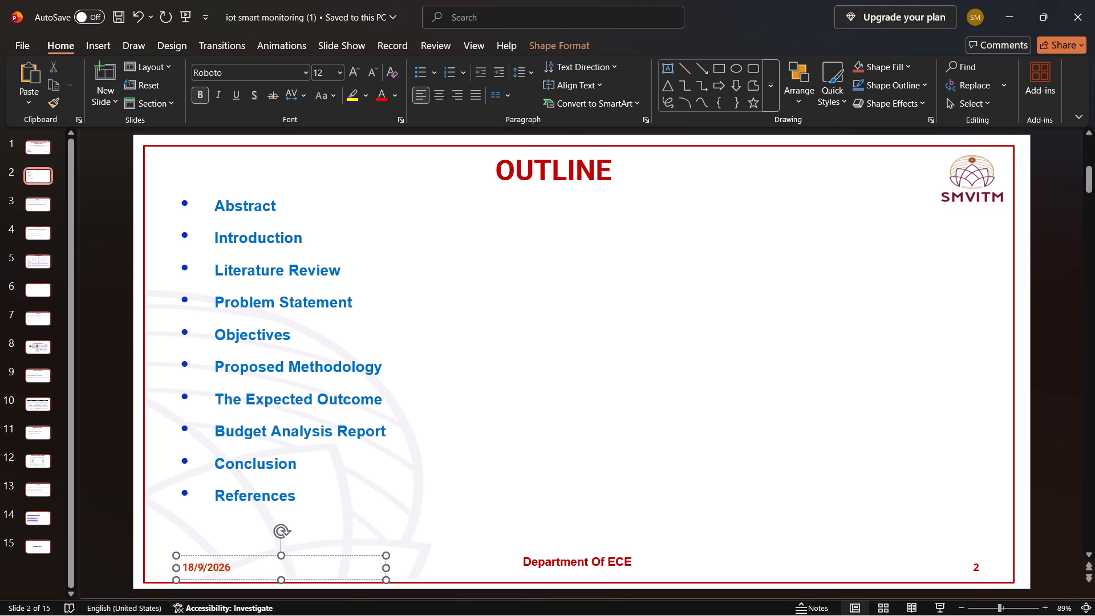
pyautogui.press('BackSpace')
pyautogui.write('10')
pyautogui.press('Left')
pyautogui.press('Left')
pyautogui.press('Left')
pyautogui.press('BackSpace')
pyautogui.press('BackSpace')
pyautogui.write('30')
pyautogui.press('Down')
pyautogui.press('Down')
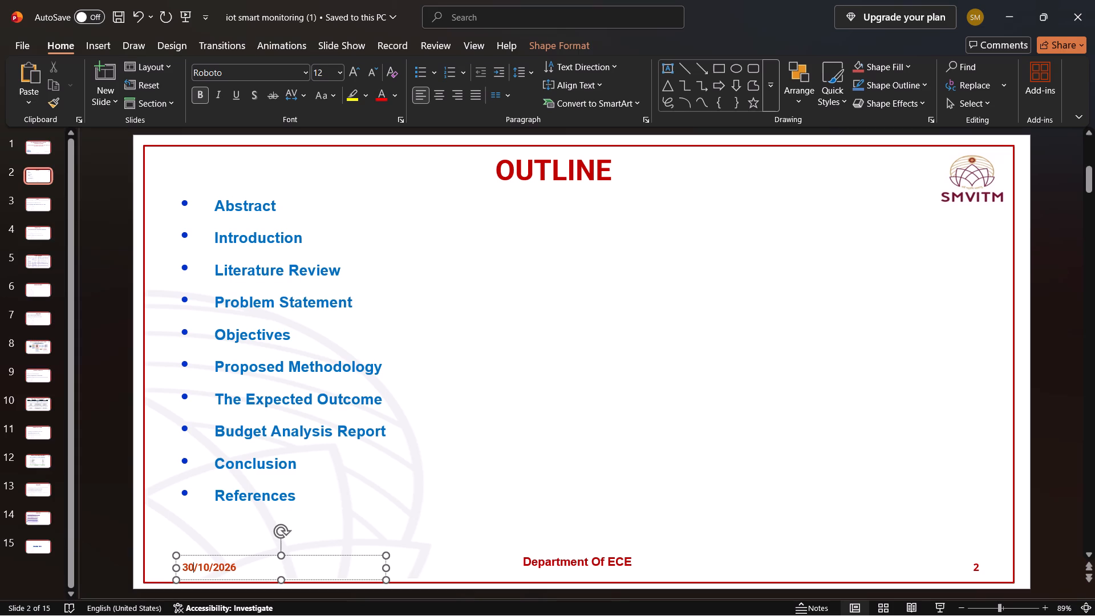
# Set the footer date on the Abstract slide to 30/10/2026.
pyautogui.click(39, 204)
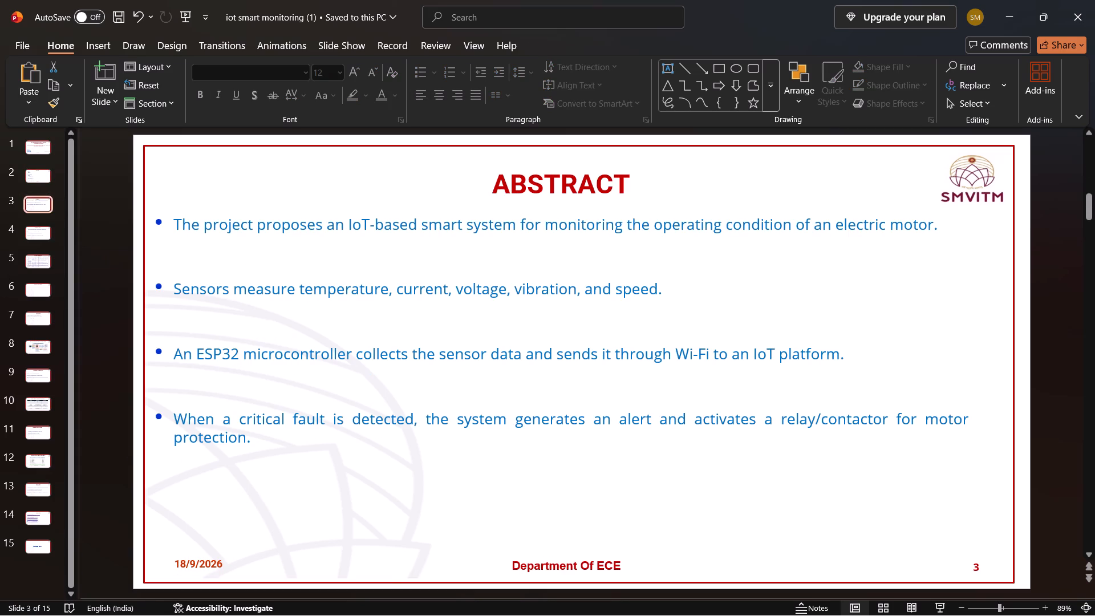
pyautogui.click(225, 565)
pyautogui.click(222, 564)
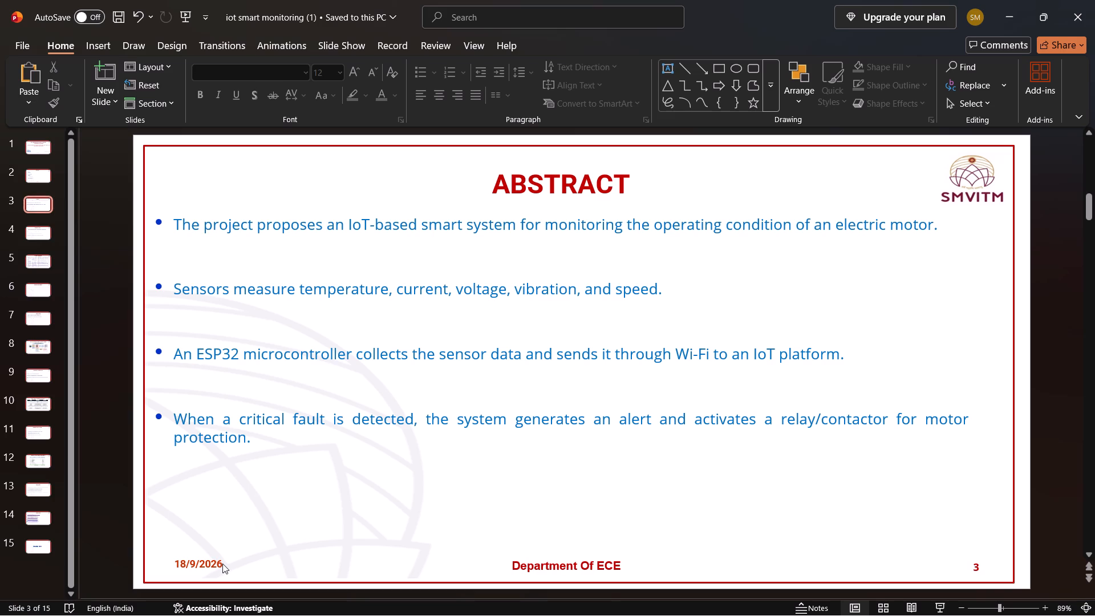
pyautogui.click(222, 564)
pyautogui.click(198, 561)
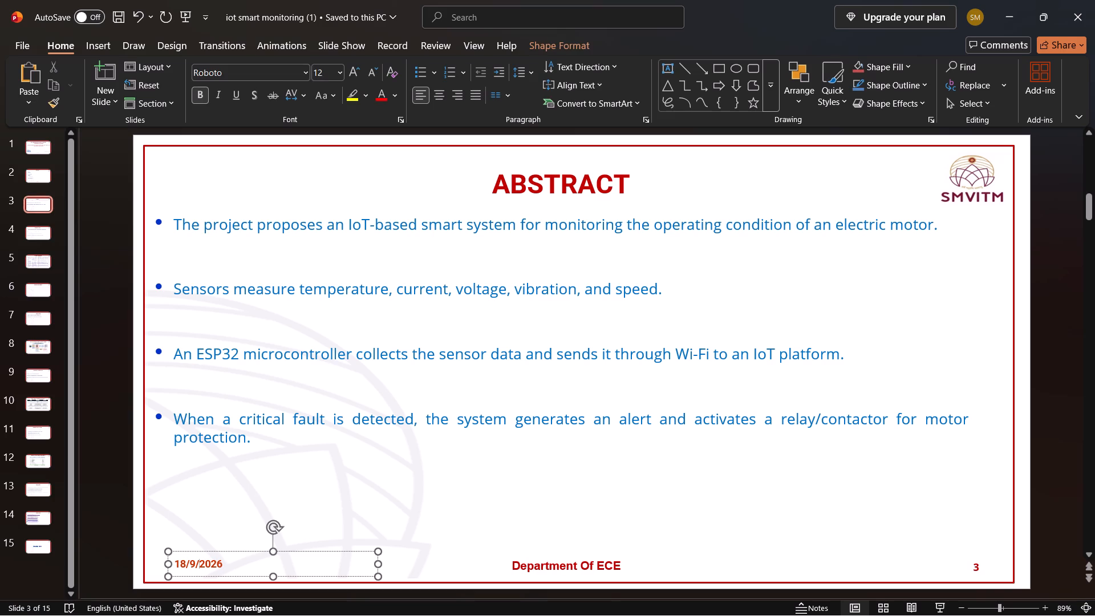
pyautogui.press('Left')
pyautogui.press('BackSpace')
pyautogui.write('10')
pyautogui.press('Left')
pyautogui.press('Left')
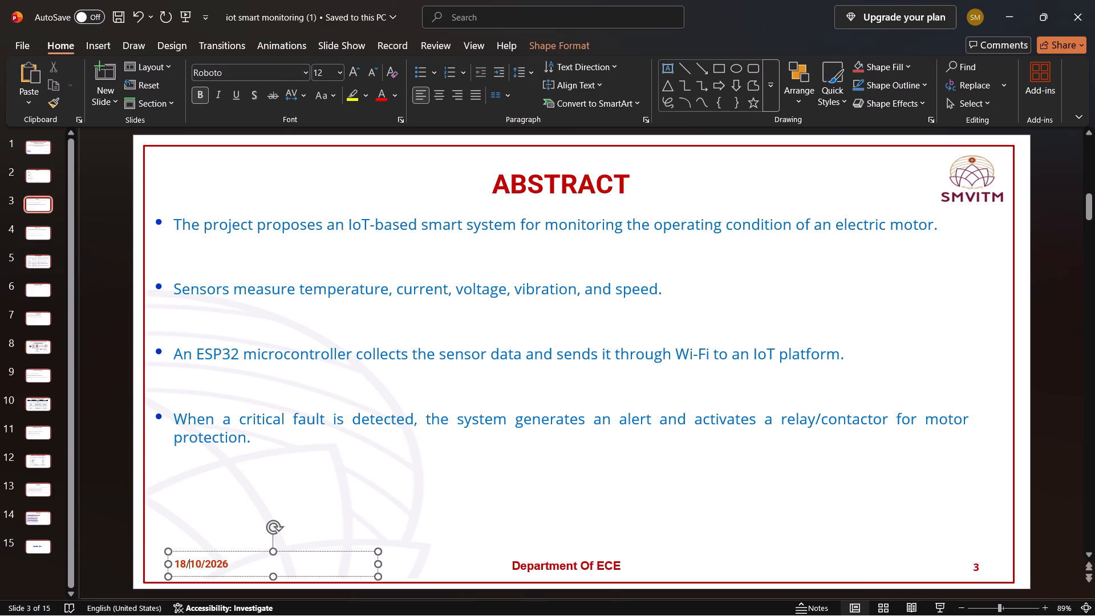
pyautogui.press('Left')
pyautogui.press('BackSpace')
pyautogui.press('BackSpace')
pyautogui.write('30')
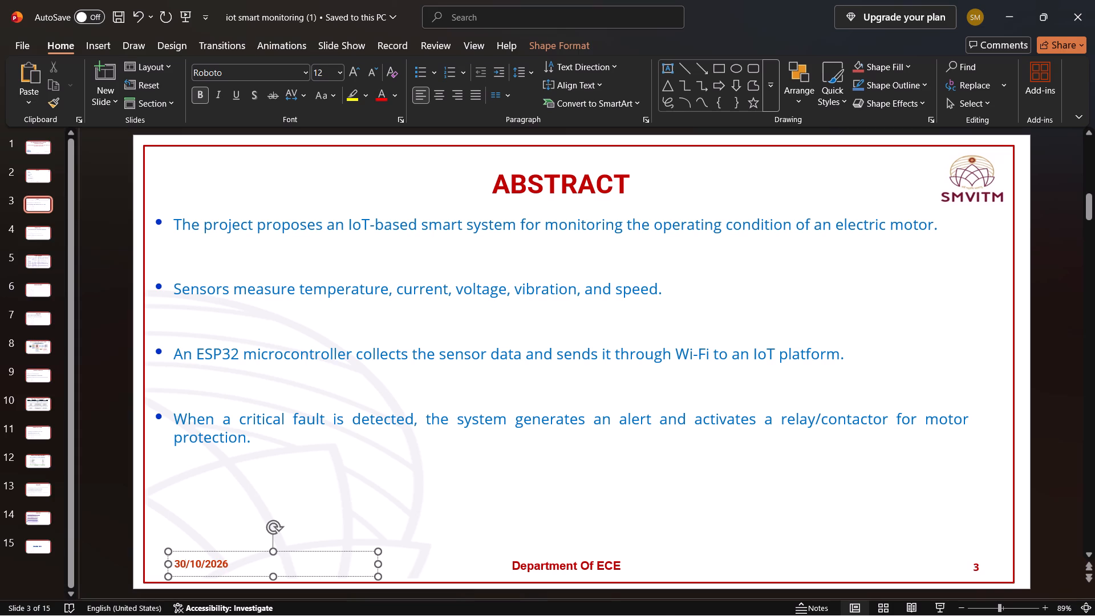
# Set the footer date on the Introduction slide to 30/10/2026.
pyautogui.click(29, 230)
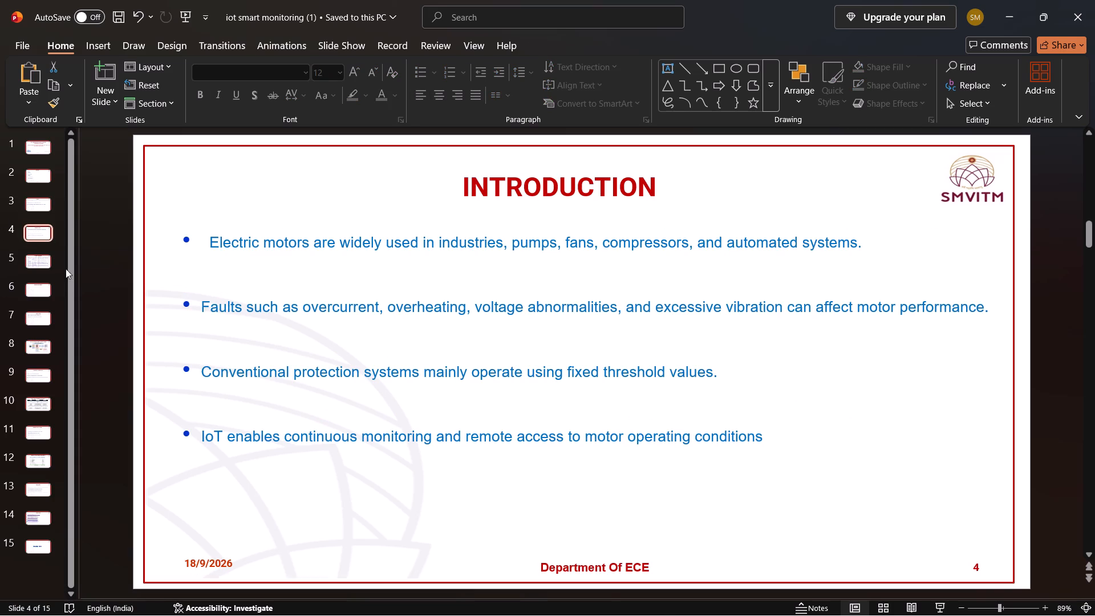
pyautogui.click(205, 564)
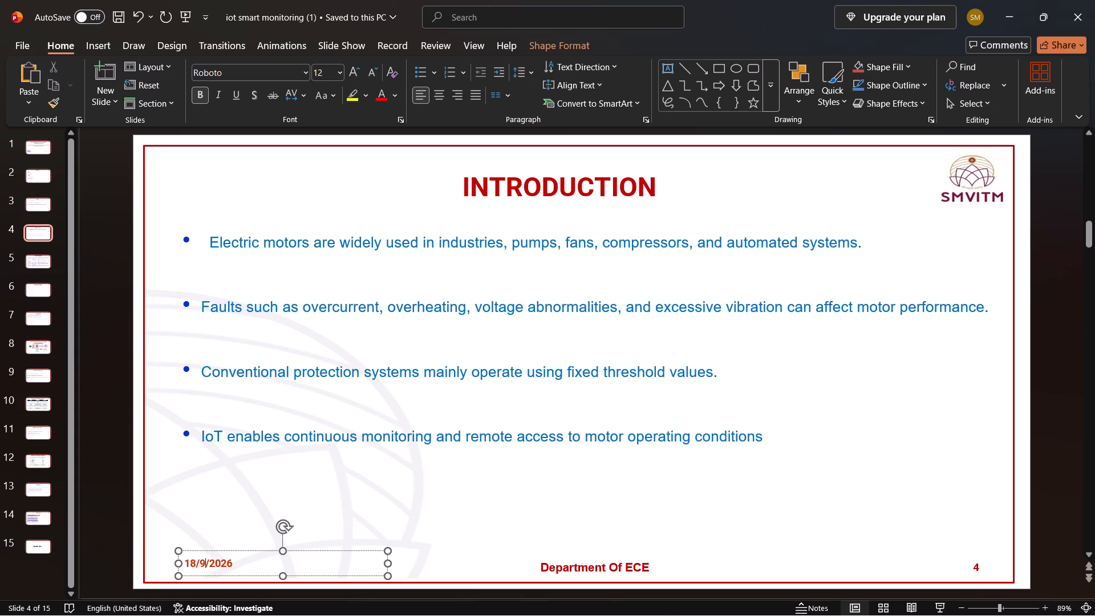
pyautogui.press('BackSpace')
pyautogui.write('10')
pyautogui.press('Left')
pyautogui.press('Left')
pyautogui.press('Left')
pyautogui.press('Left')
pyautogui.press('Right')
pyautogui.press('BackSpace')
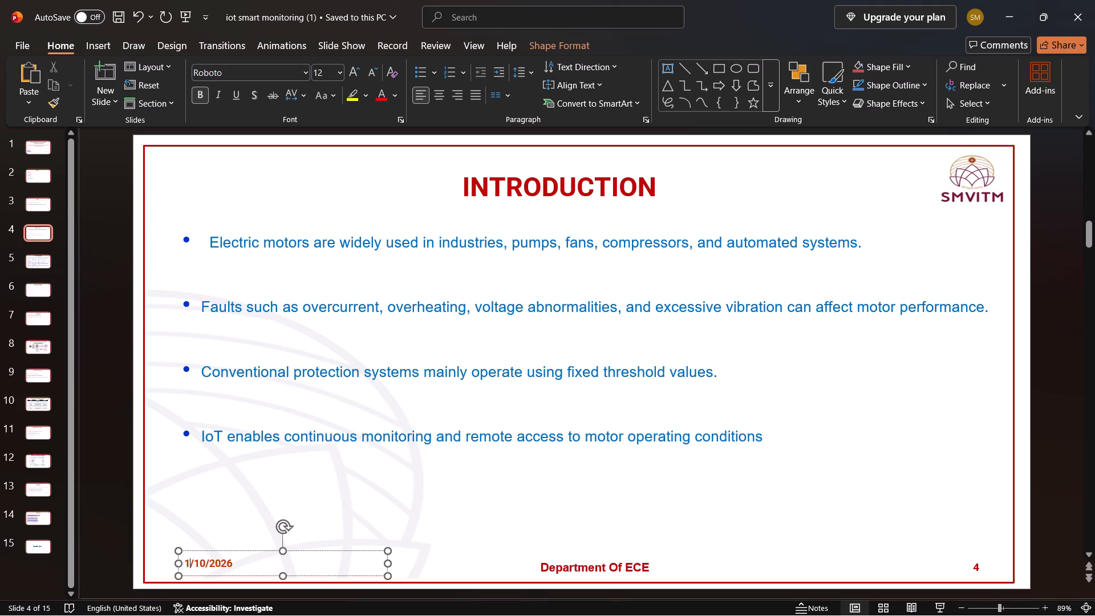
pyautogui.press('BackSpace')
pyautogui.write('30')
# Set the footer date on the Literature Review slide to 30/10/2026.
pyautogui.click(41, 260)
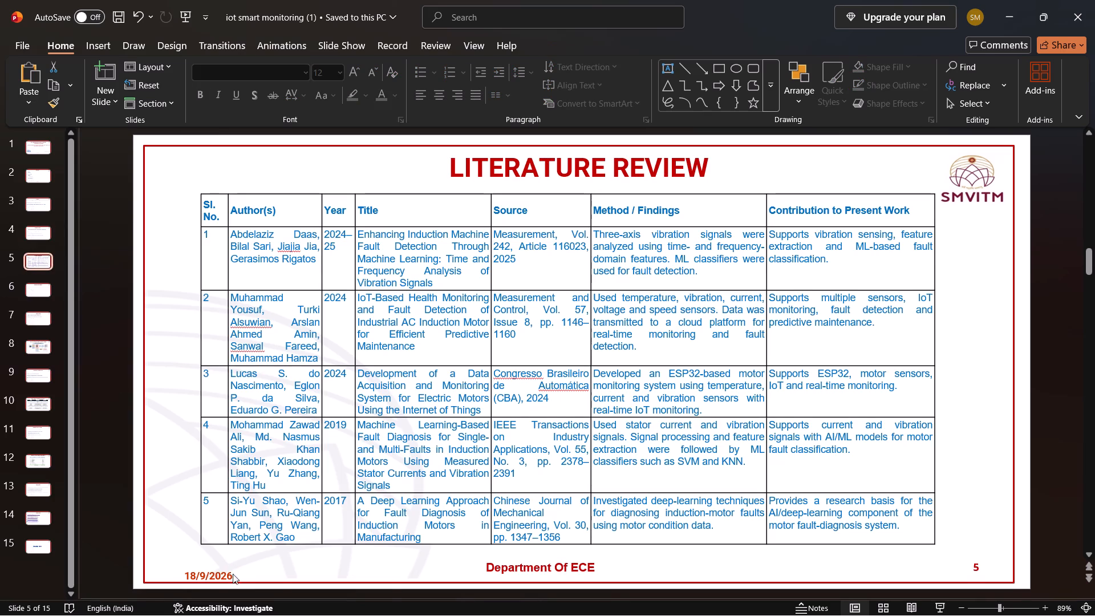
pyautogui.click(231, 572)
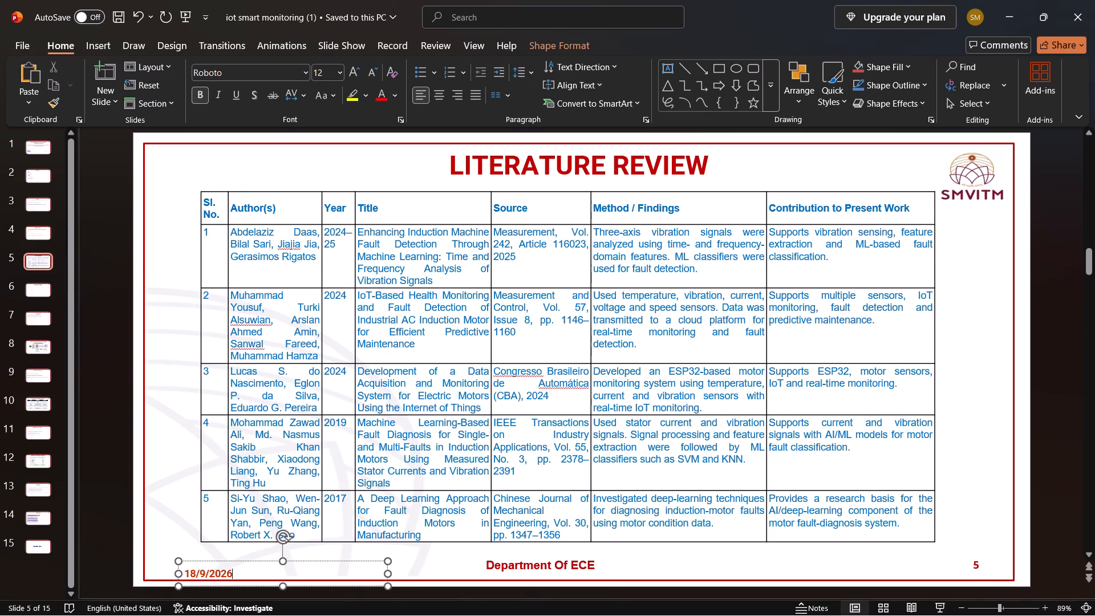
pyautogui.press('Left')
pyautogui.press('Left')
pyautogui.press('Left')
pyautogui.press('Left')
pyautogui.press('Left')
pyautogui.press('BackSpace')
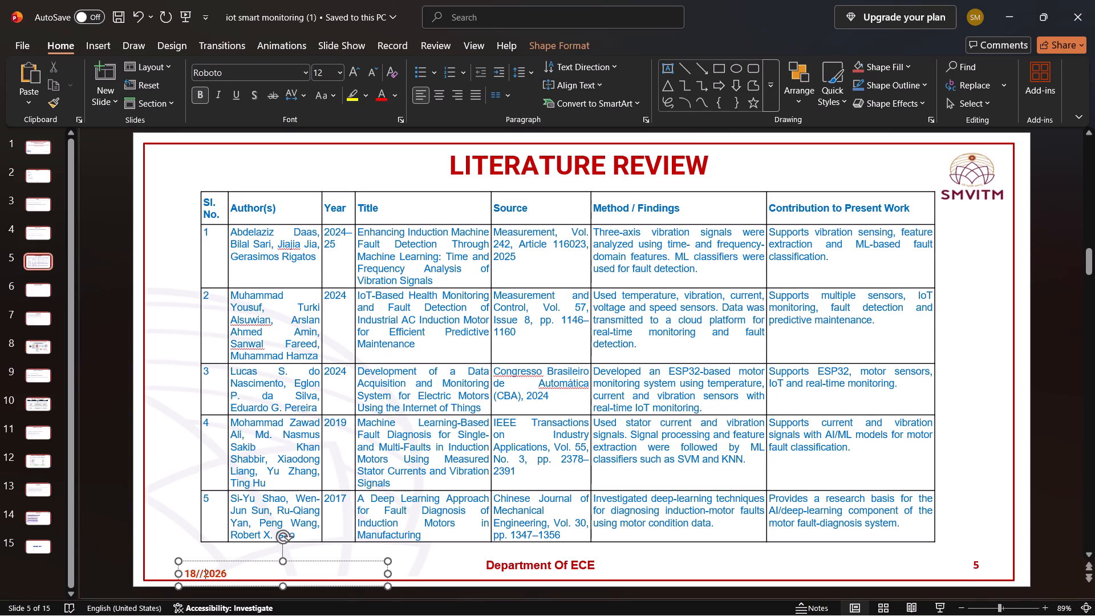
pyautogui.write('10')
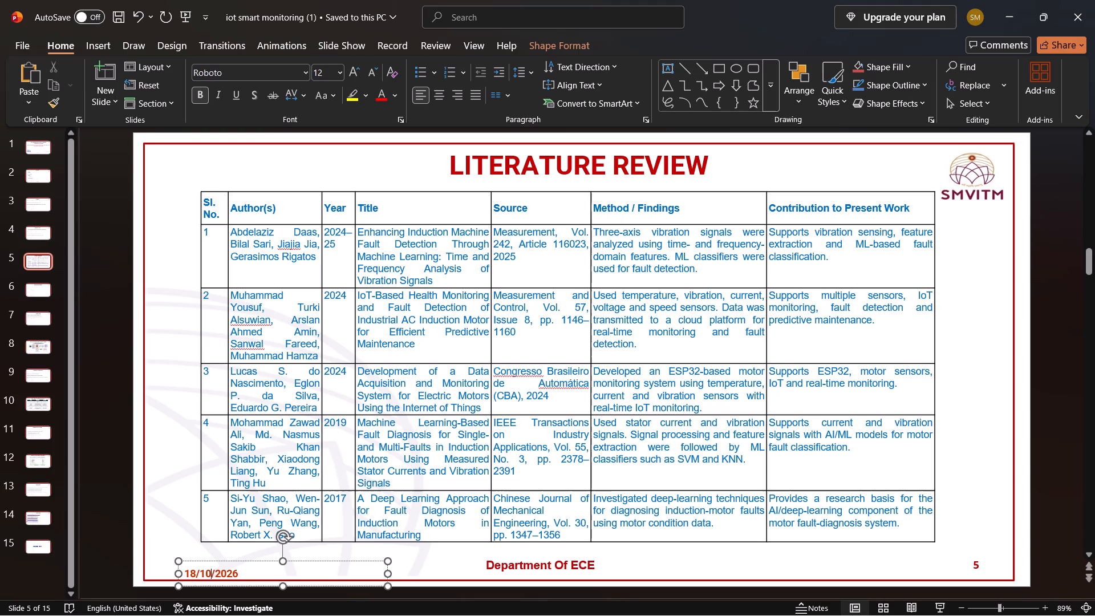
pyautogui.click(196, 574)
pyautogui.press('BackSpace')
pyautogui.press('BackSpace')
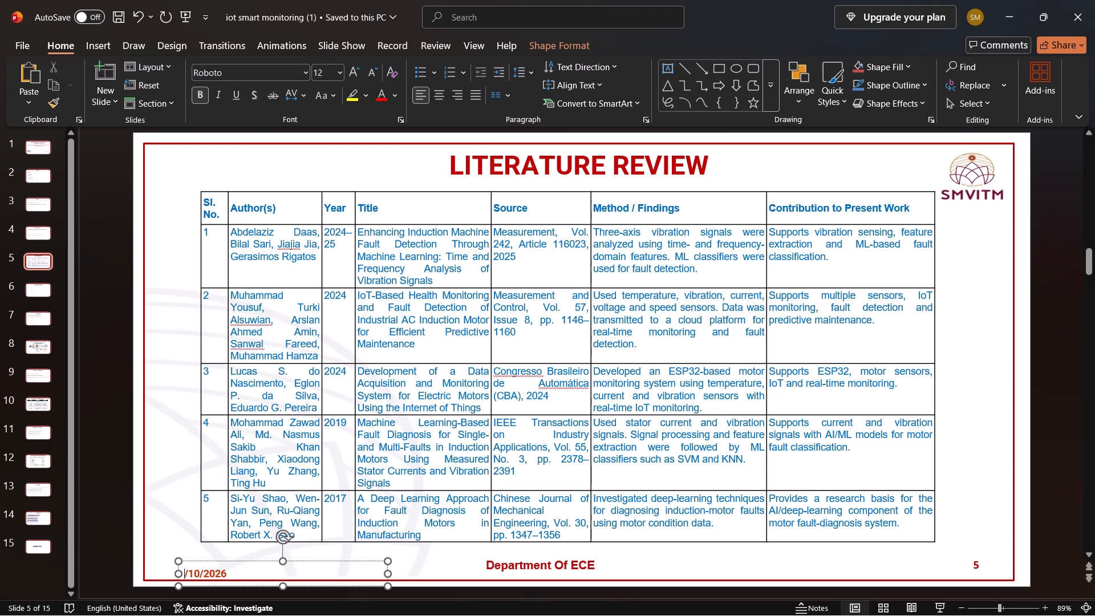
pyautogui.write('30')
# Set the footer date on the Objectives slide to 30/10/2026.
pyautogui.click(40, 293)
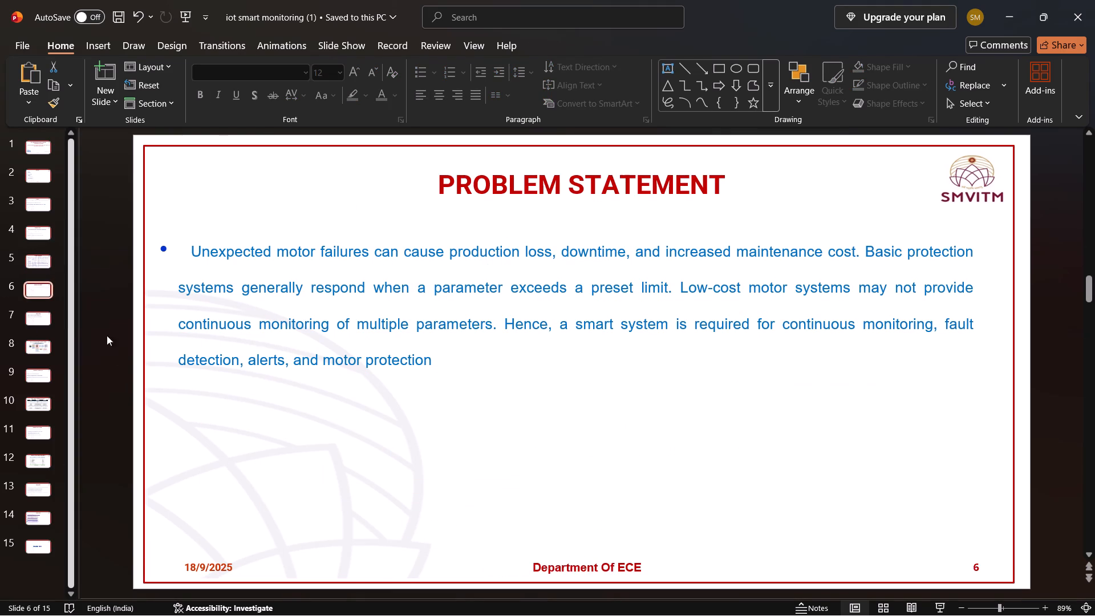
pyautogui.click(44, 318)
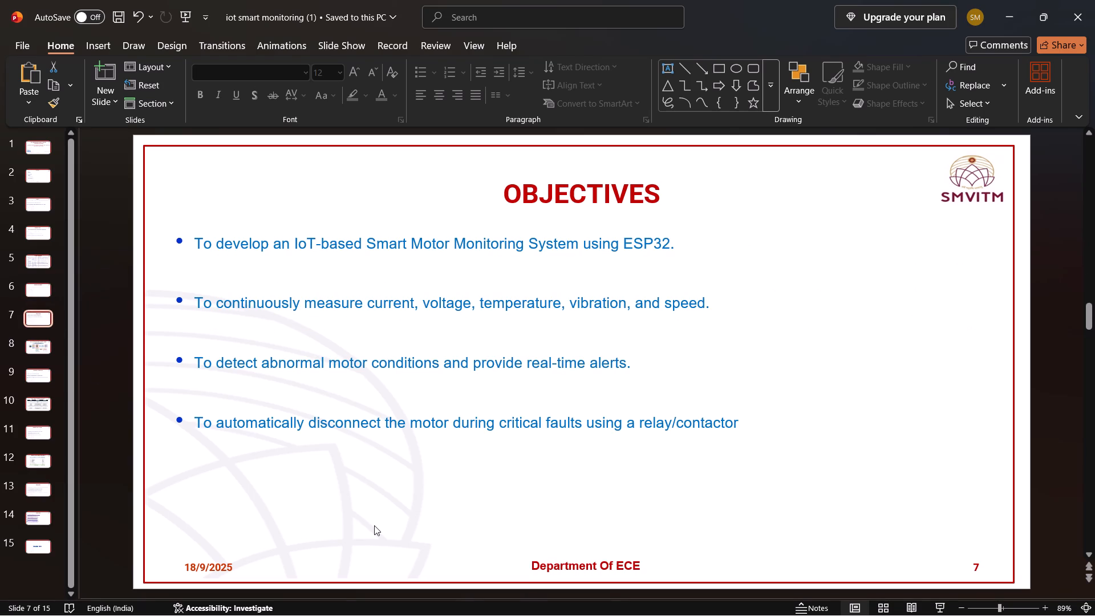
pyautogui.click(234, 566)
pyautogui.click(230, 565)
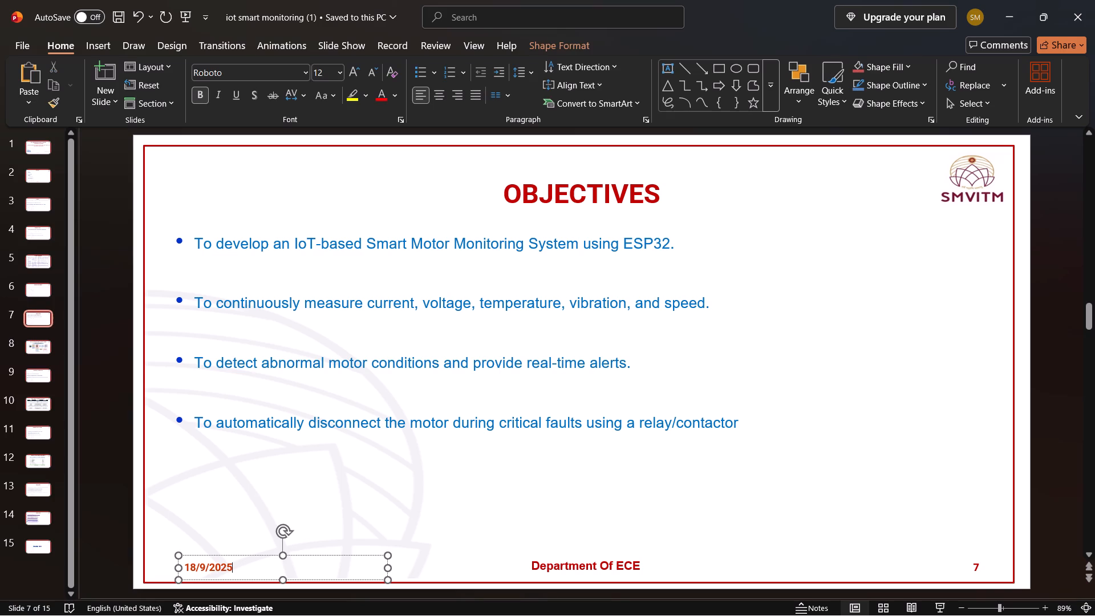
pyautogui.press('BackSpace')
pyautogui.press('6')
pyautogui.press('Left')
pyautogui.press('Left')
pyautogui.press('Left')
pyautogui.press('Left')
pyautogui.press('Left')
pyautogui.press('BackSpace')
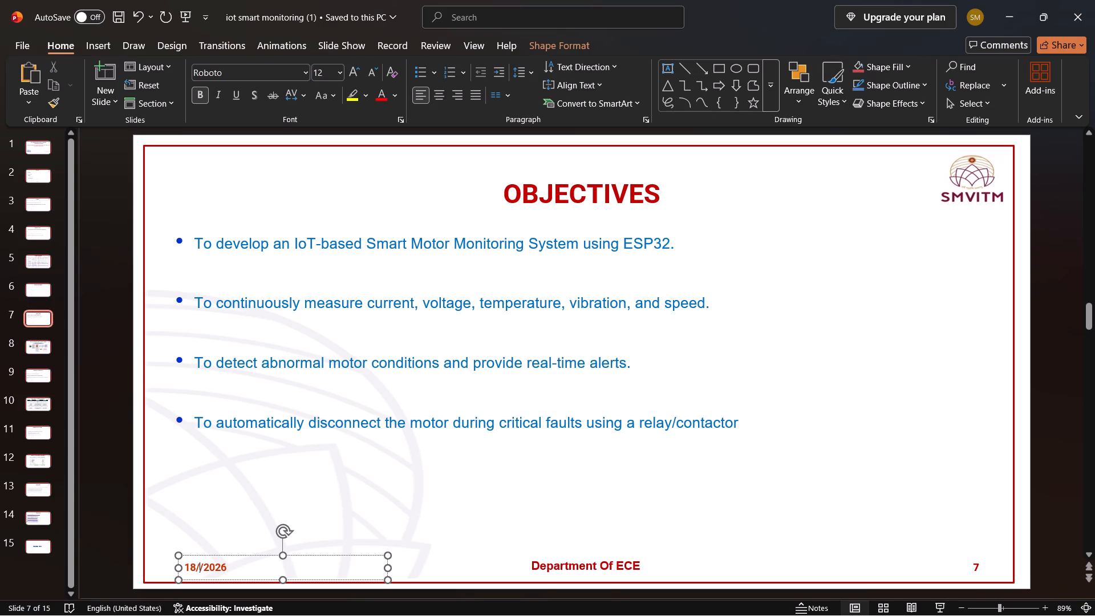
pyautogui.write('10')
pyautogui.press('Left')
pyautogui.press('Left')
pyautogui.press('Left')
pyautogui.press('BackSpace')
pyautogui.press('BackSpace')
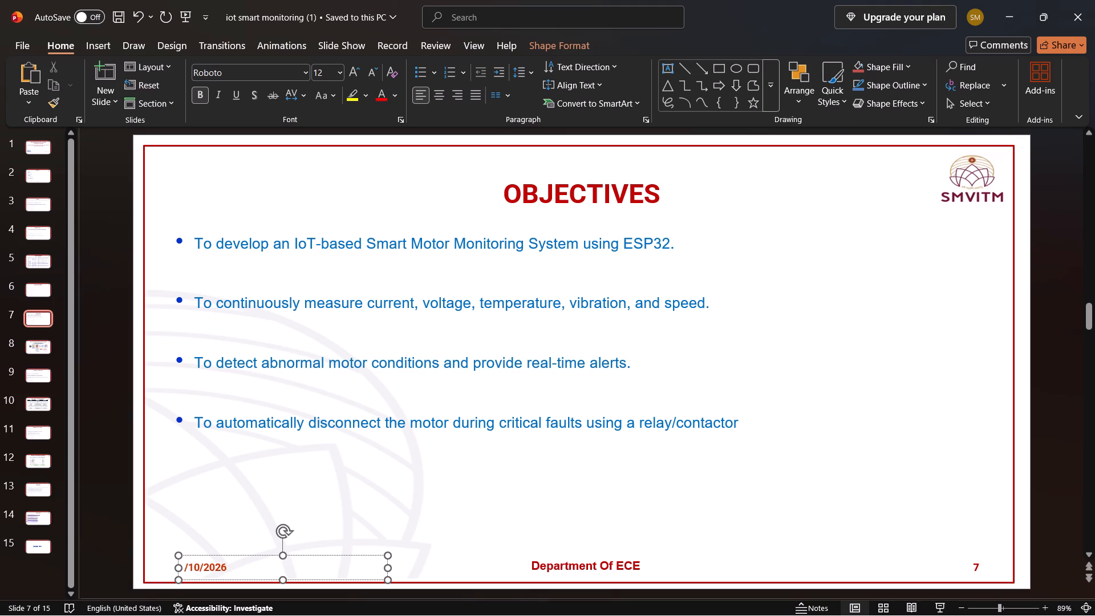
pyautogui.write('30')
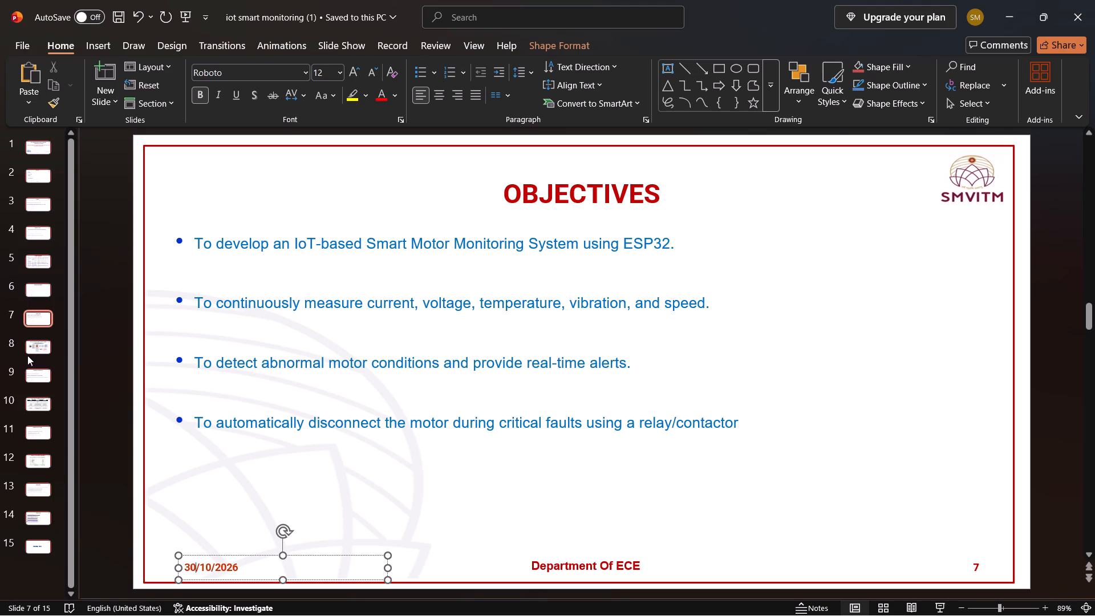
# Set the footer date on the Block Diagram of Smart Motor System slide to 30/10/2026.
pyautogui.click(31, 349)
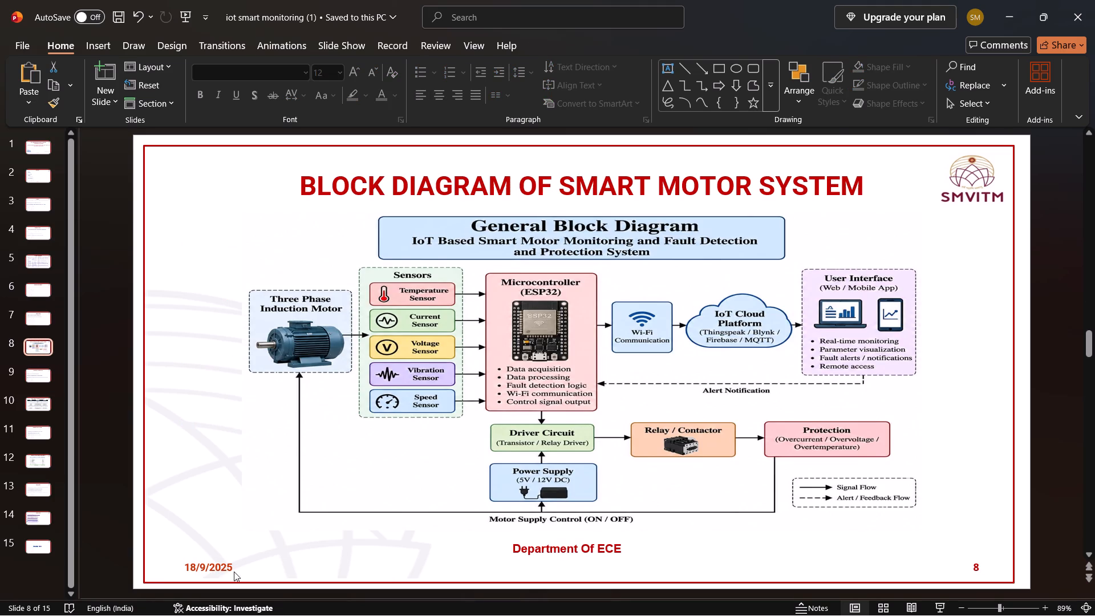
pyautogui.click(228, 566)
pyautogui.press('Right')
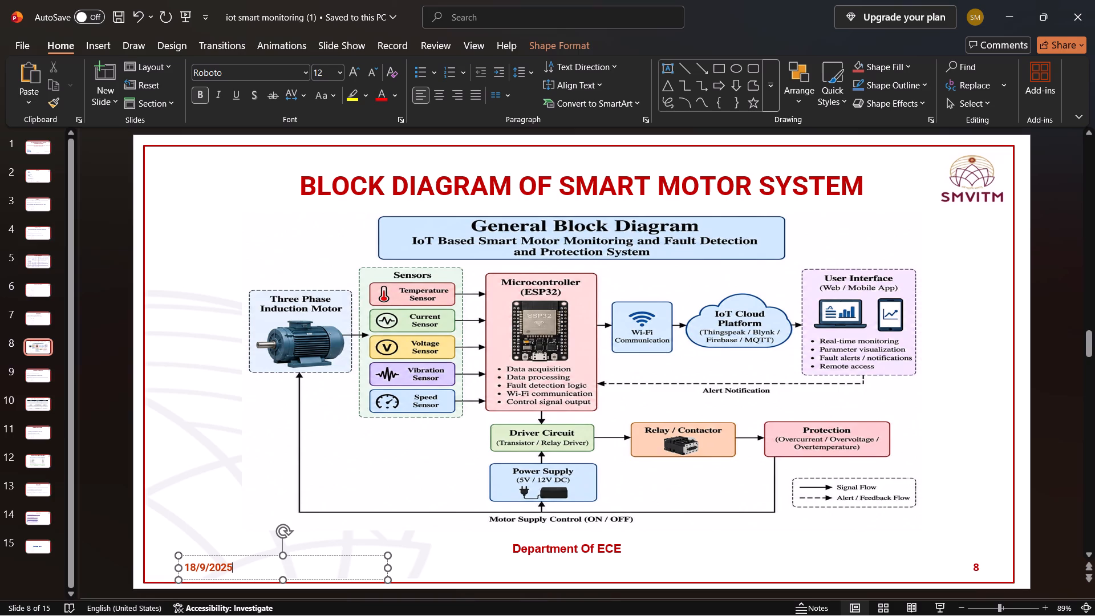
pyautogui.press('BackSpace')
pyautogui.press('6')
pyautogui.press('Left')
pyautogui.press('Left')
pyautogui.press('Left')
pyautogui.press('Left')
pyautogui.press('Left')
pyautogui.press('BackSpace')
pyautogui.write('10')
pyautogui.press('Left')
pyautogui.press('Left')
pyautogui.press('Left')
pyautogui.press('BackSpace')
pyautogui.press('BackSpace')
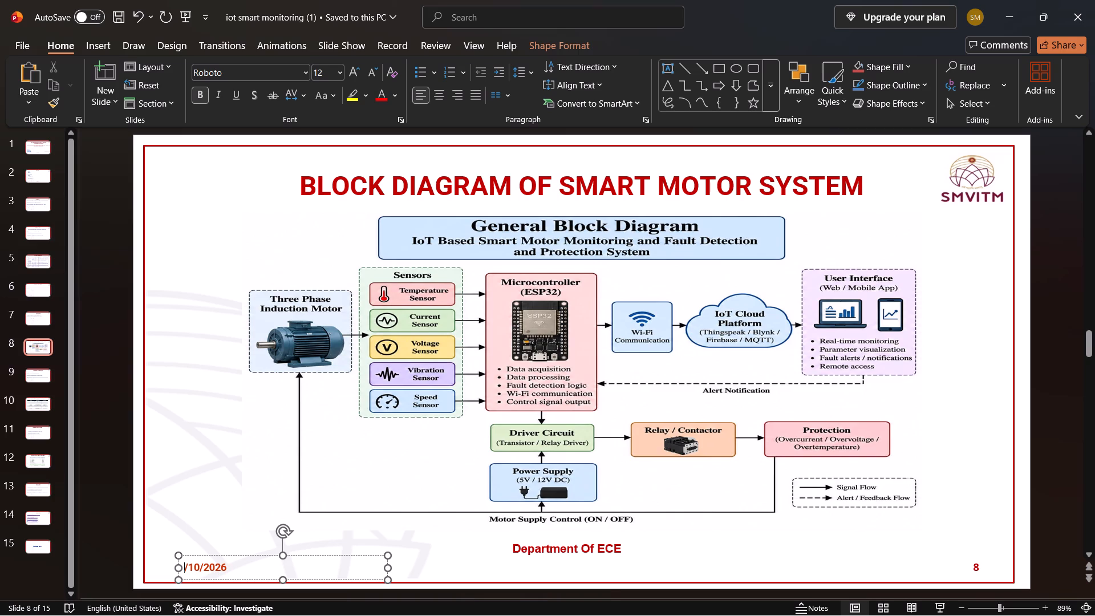
pyautogui.write('30')
# Set the footer date on the Proposed Methodology slide to 30/10/2026.
pyautogui.click(33, 381)
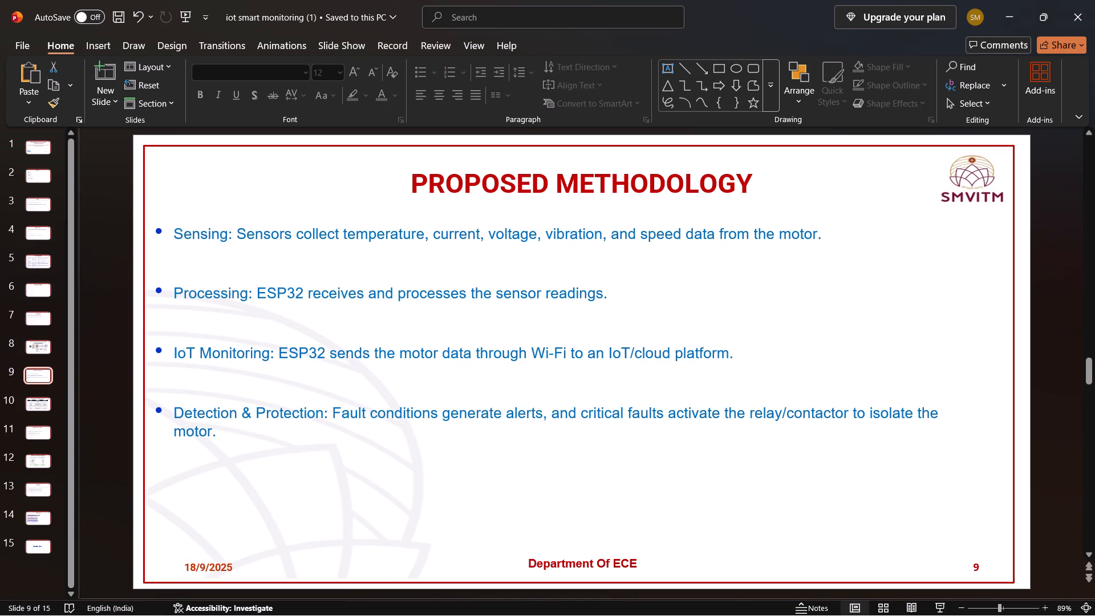
pyautogui.click(232, 566)
pyautogui.press('BackSpace')
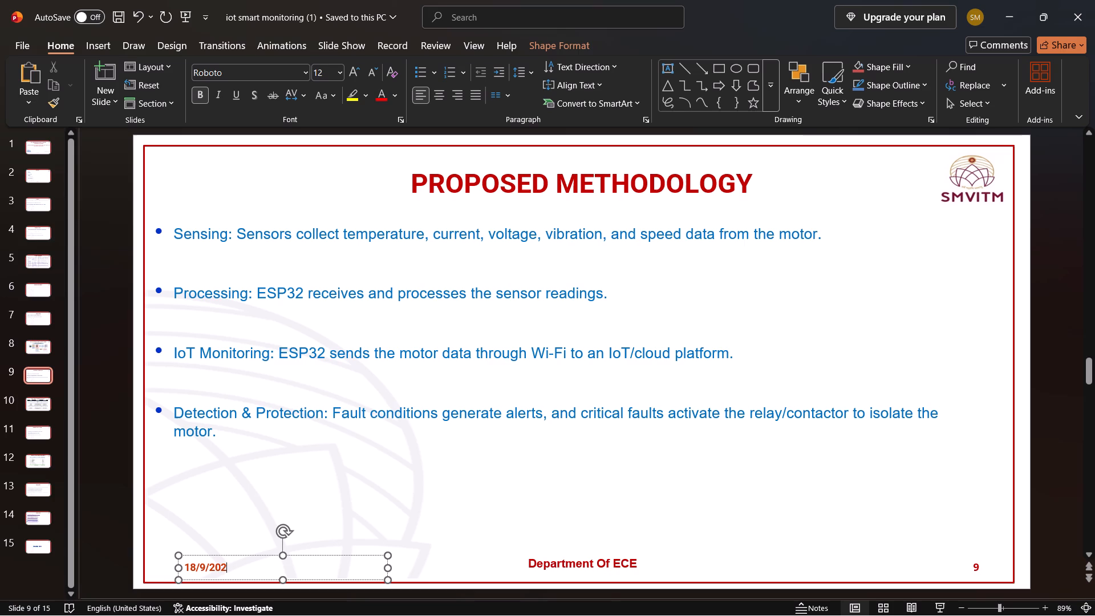
pyautogui.press('6')
pyautogui.press('Left')
pyautogui.press('Left')
pyautogui.press('Left')
pyautogui.press('Left')
pyautogui.press('Left')
pyautogui.press('Left')
pyautogui.press('Right')
pyautogui.press('BackSpace')
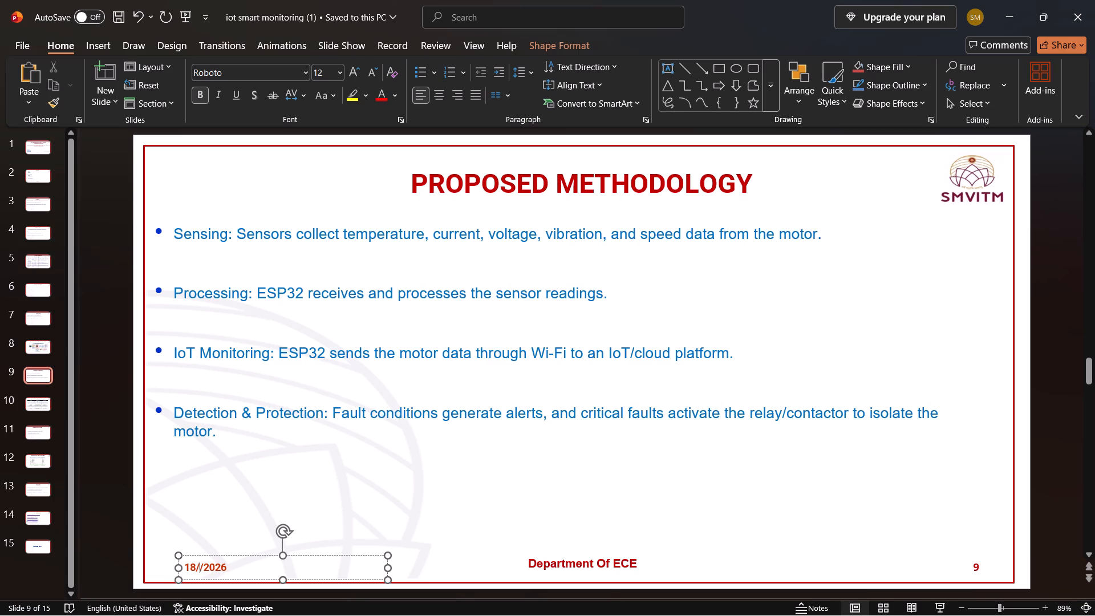
pyautogui.write('190')
pyautogui.press('BackSpace')
pyautogui.press('BackSpace')
pyautogui.press('0')
pyautogui.press('Left')
pyautogui.press('Left')
pyautogui.press('Left')
pyautogui.press('BackSpace')
pyautogui.press('BackSpace')
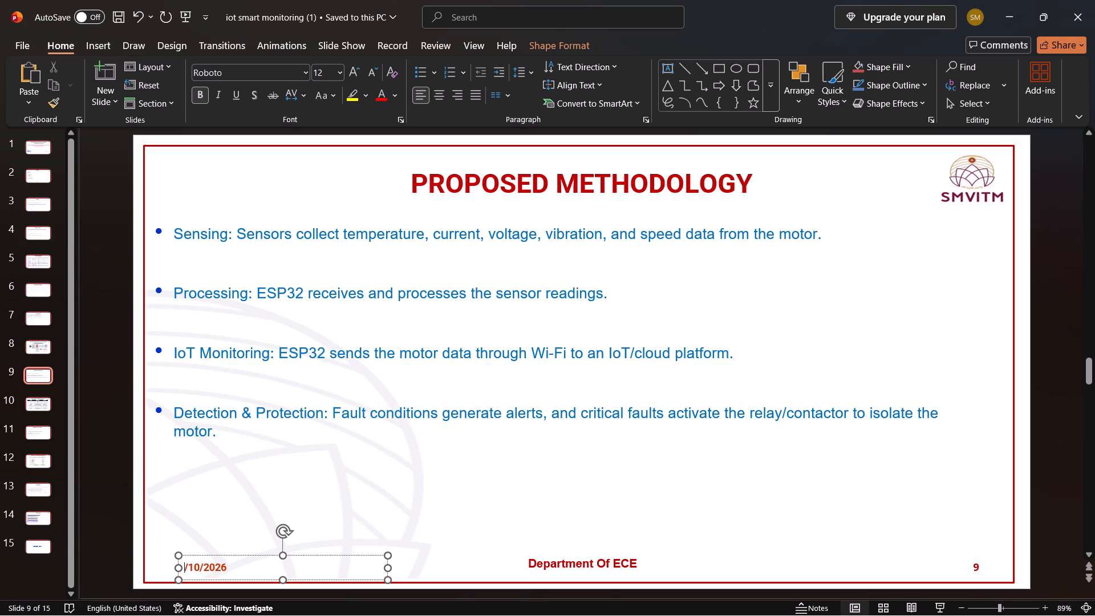
# Complete the footer date on the Proposed Methodology slide with the day 30, making it 30/10/2026.
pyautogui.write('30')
# Go to the Fault Detection and Protection slide and select its footer date for editing.
pyautogui.click(48, 402)
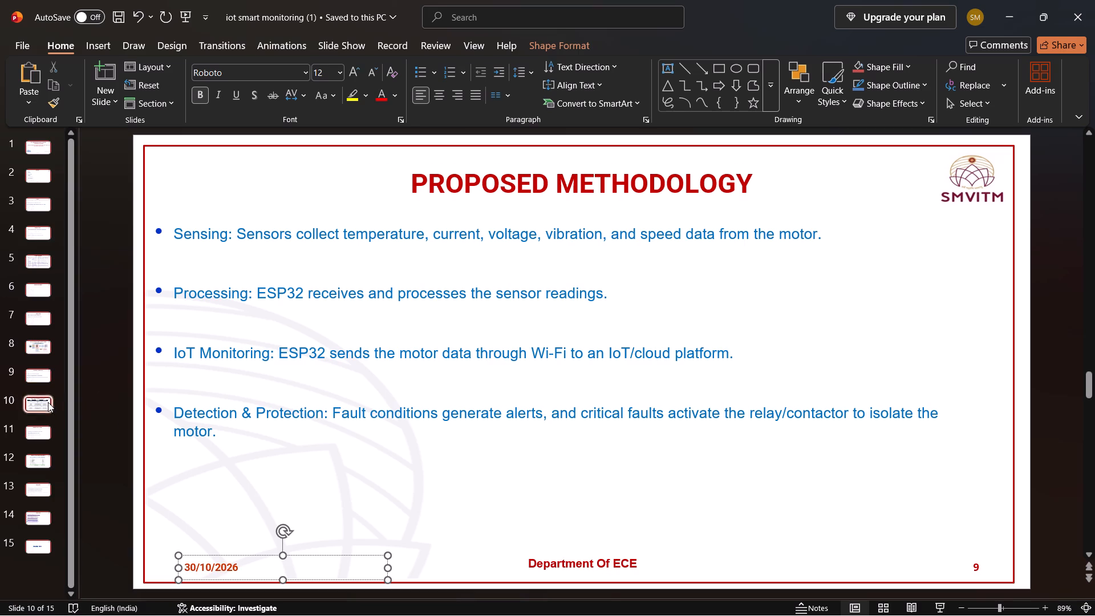
pyautogui.click(210, 565)
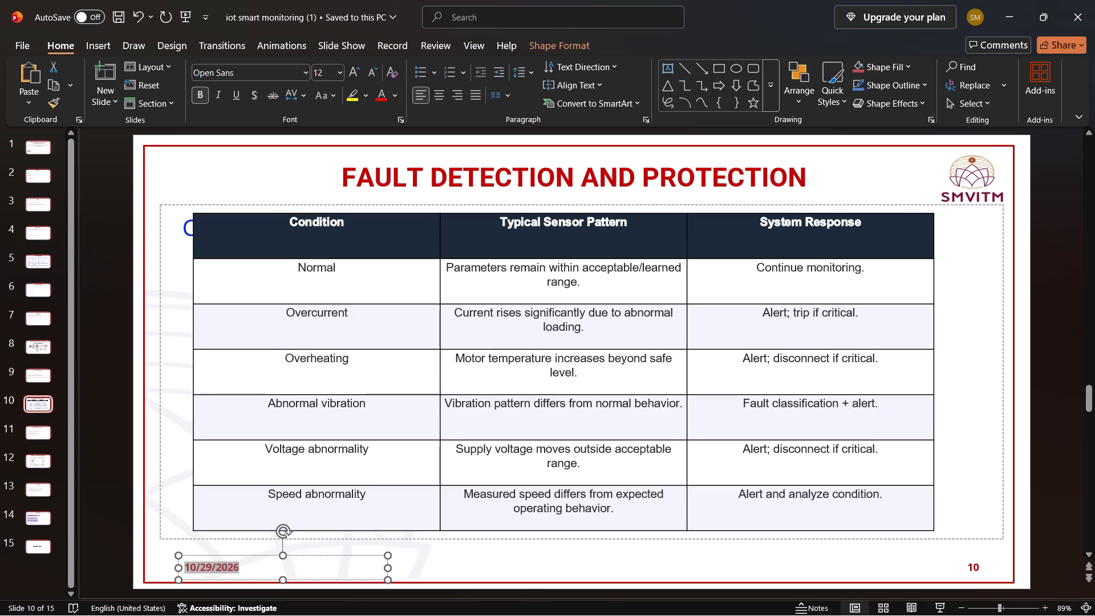
pyautogui.click(210, 565)
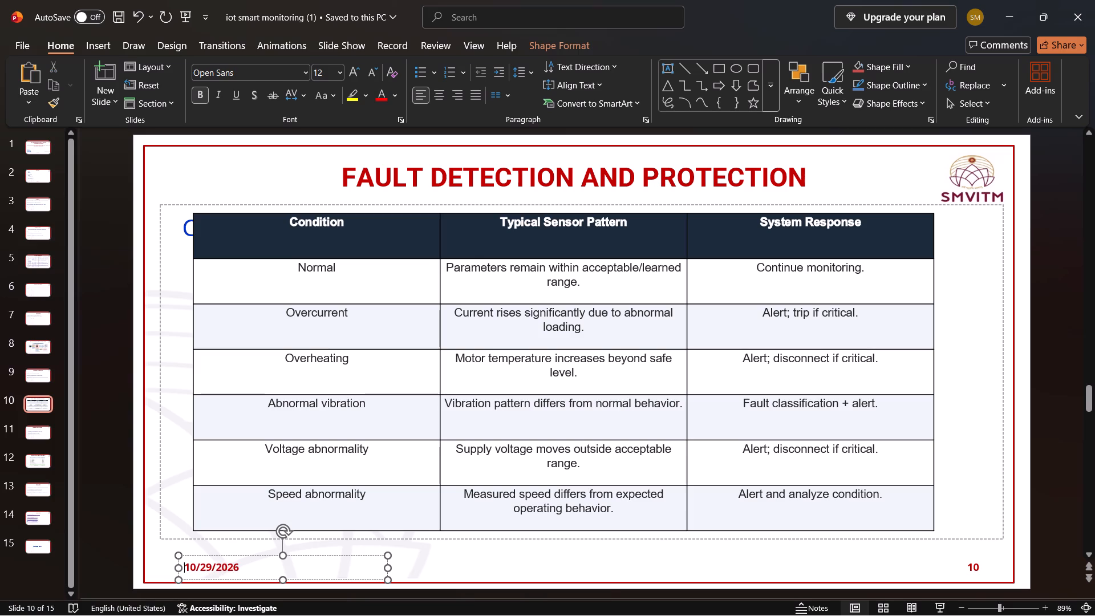
pyautogui.click(210, 566)
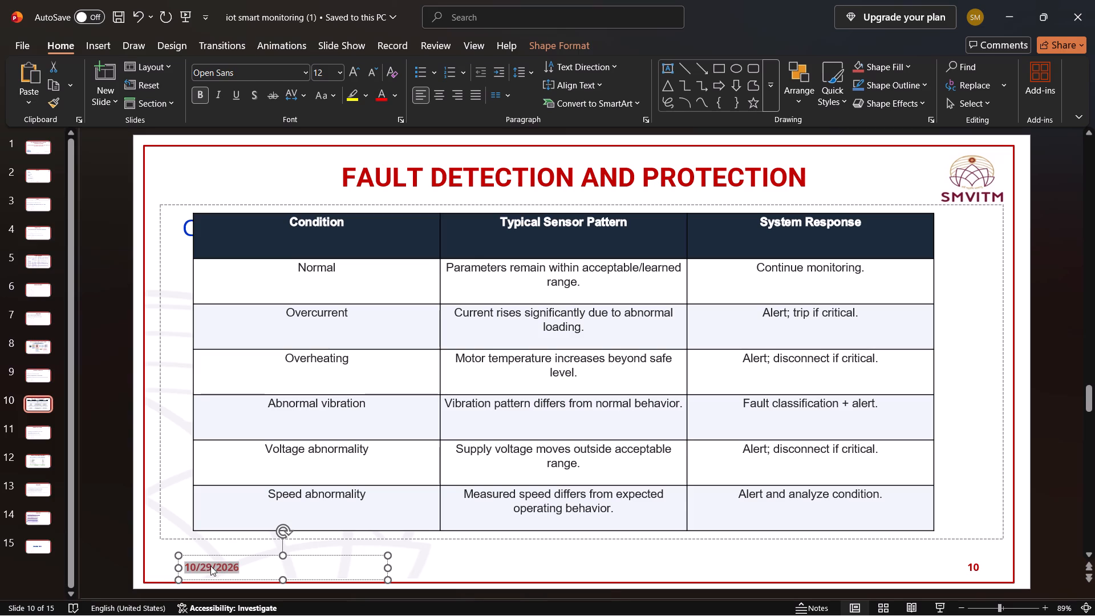
pyautogui.click(210, 566)
pyautogui.click(210, 568)
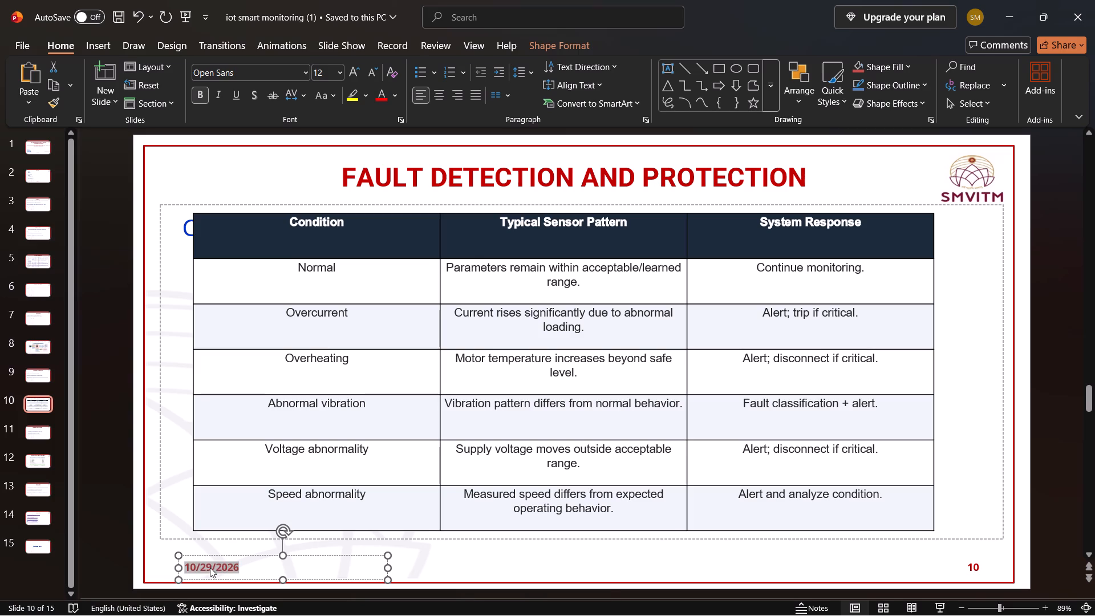
pyautogui.click(211, 568)
pyautogui.click(228, 569)
pyautogui.click(241, 566)
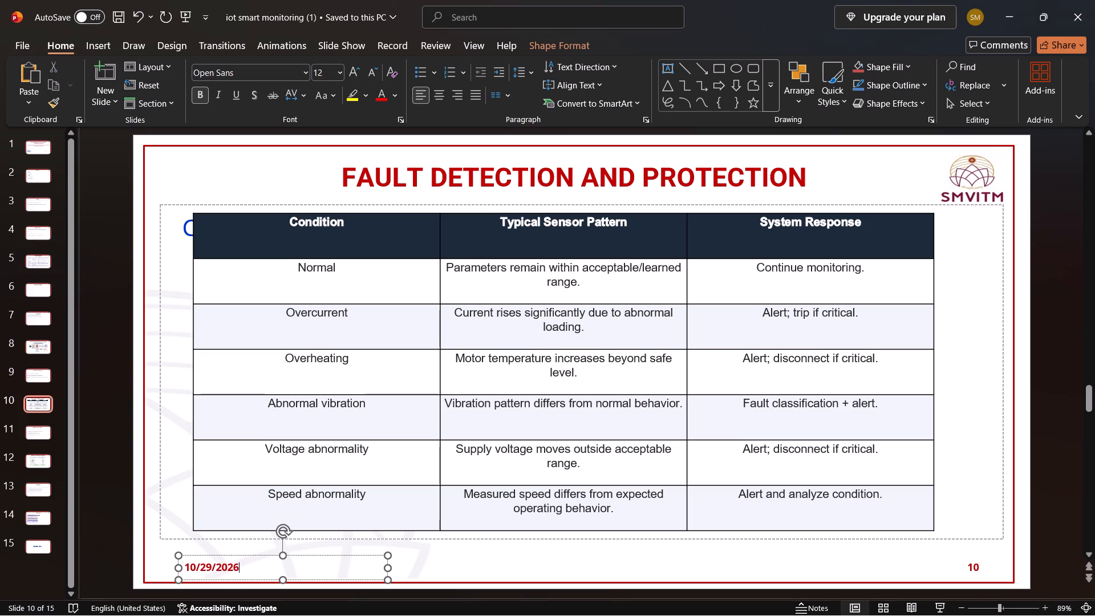
pyautogui.press('Left')
pyautogui.press('Left')
pyautogui.press('Left')
pyautogui.press('Right')
pyautogui.press('Right')
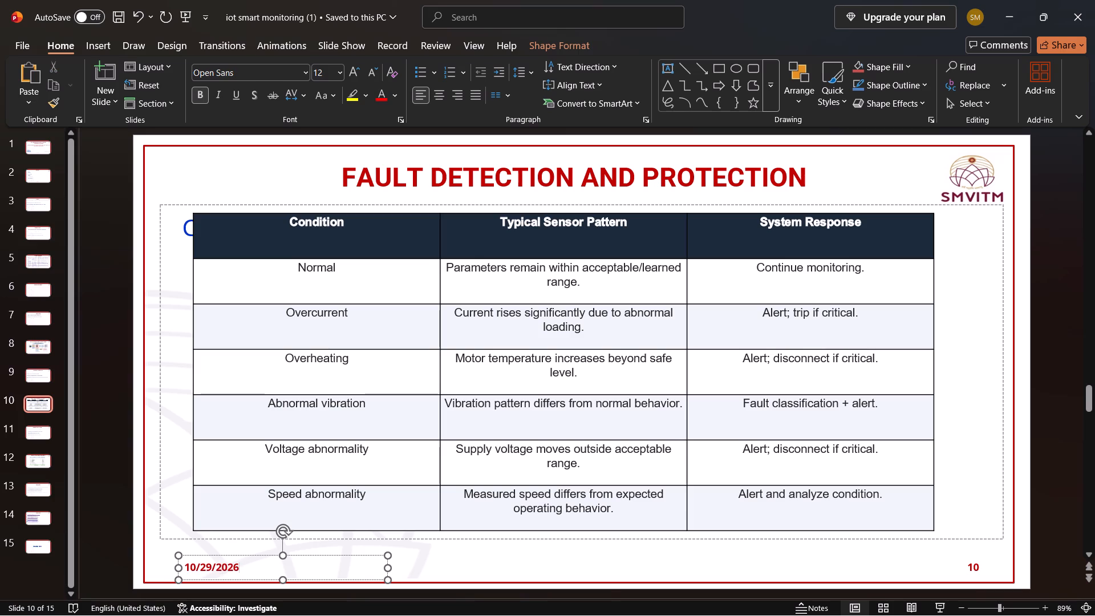
pyautogui.press('Left')
pyautogui.click(241, 566)
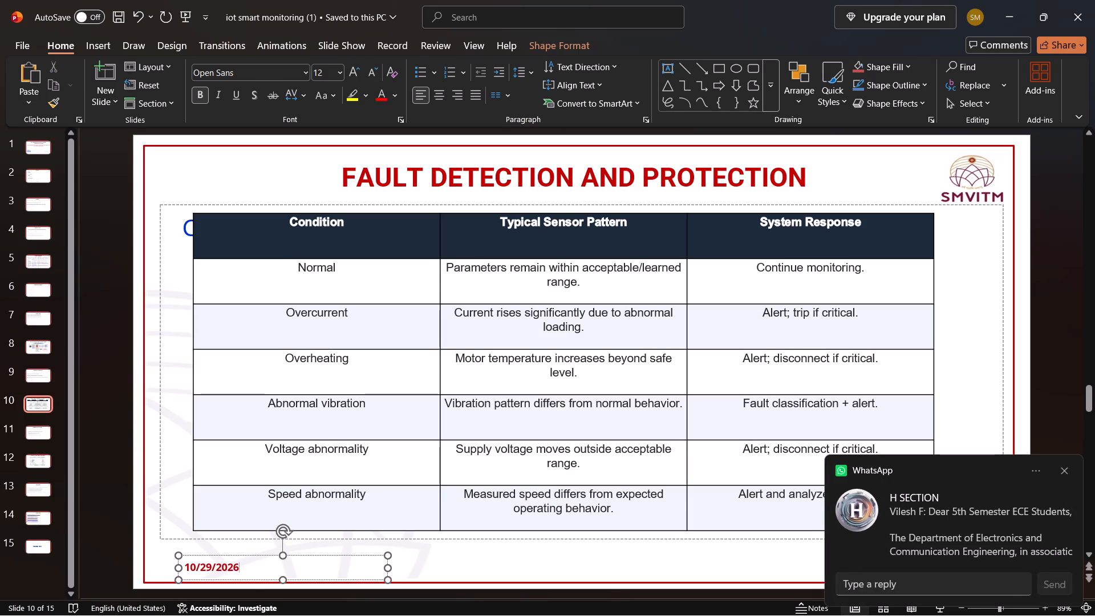
pyautogui.click(228, 569)
pyautogui.click(228, 569)
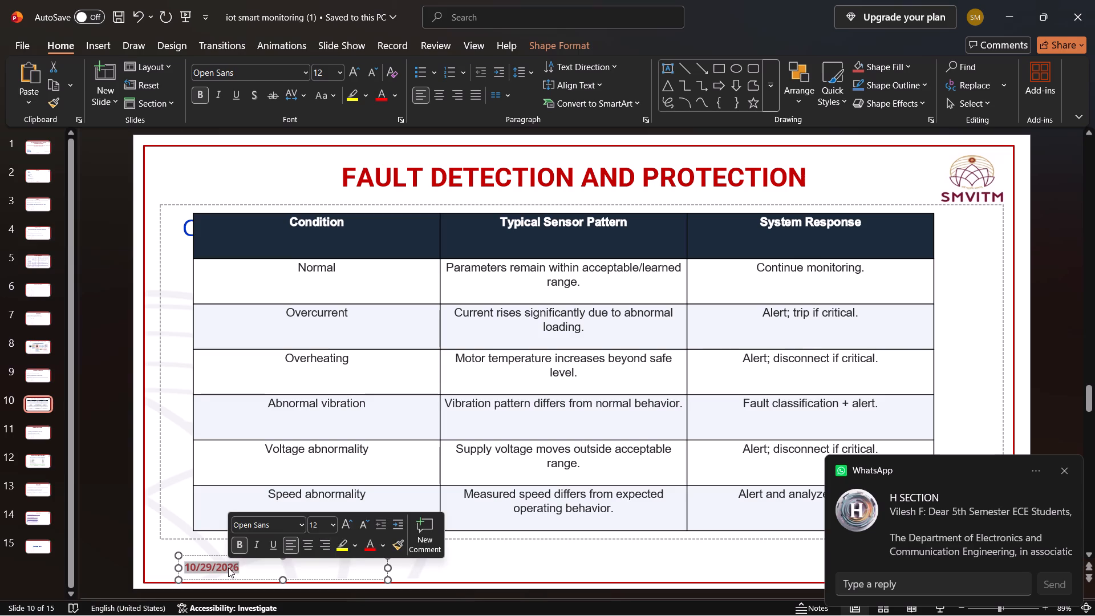
pyautogui.click(228, 565)
pyautogui.press('Right')
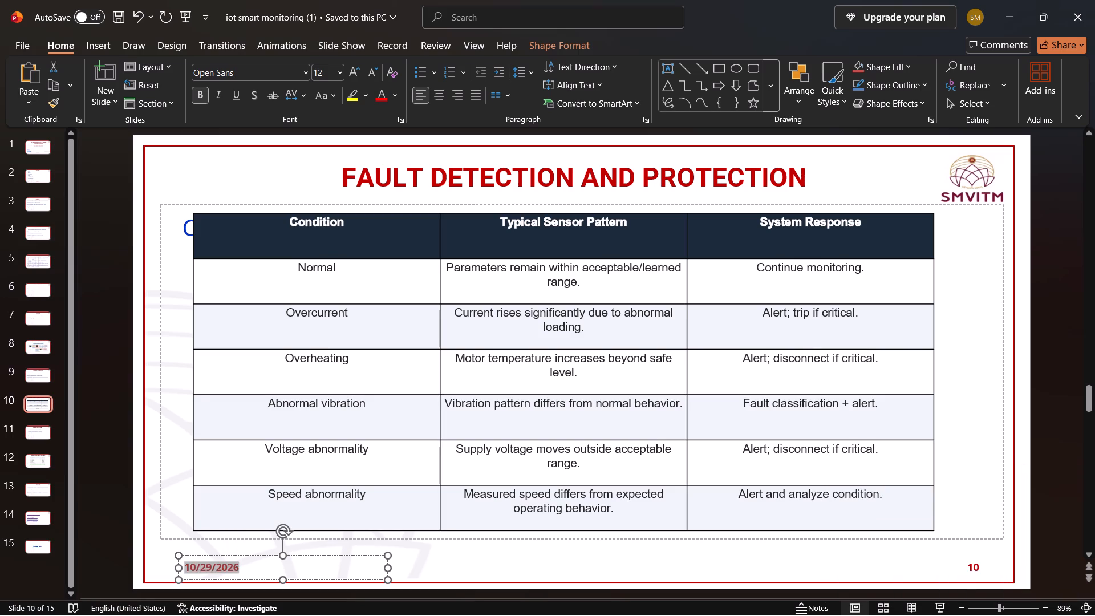
pyautogui.press('Right')
pyautogui.press('Right')
pyautogui.press('Left')
pyautogui.click(230, 563)
pyautogui.doubleClick(231, 564)
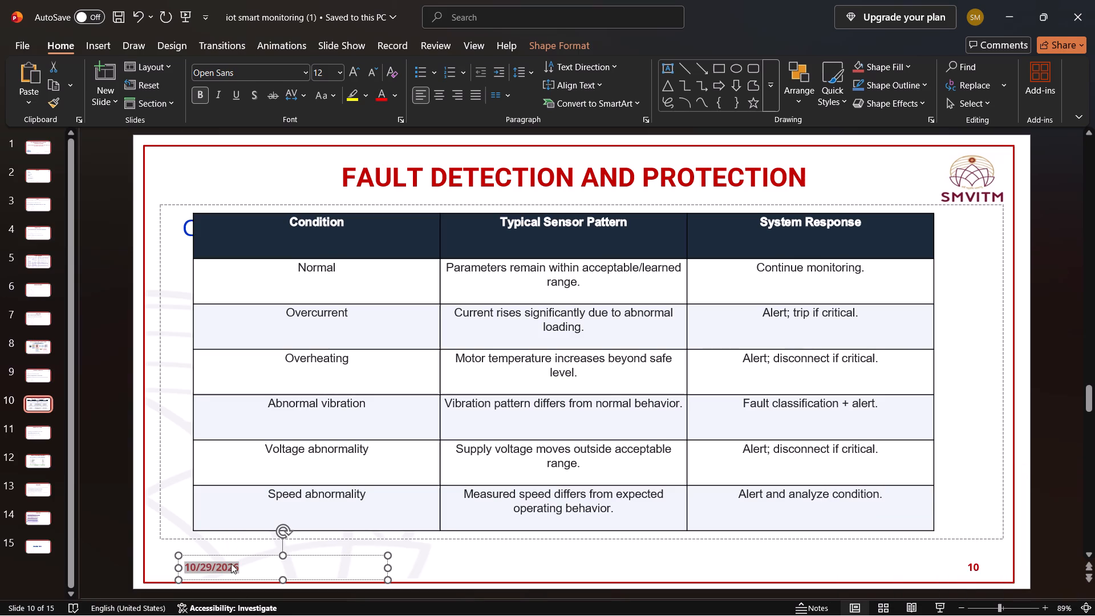
# Delete the existing footer date on the Fault Detection and Protection slide.
pyautogui.click(229, 565)
pyautogui.click(229, 565)
pyautogui.click(229, 565)
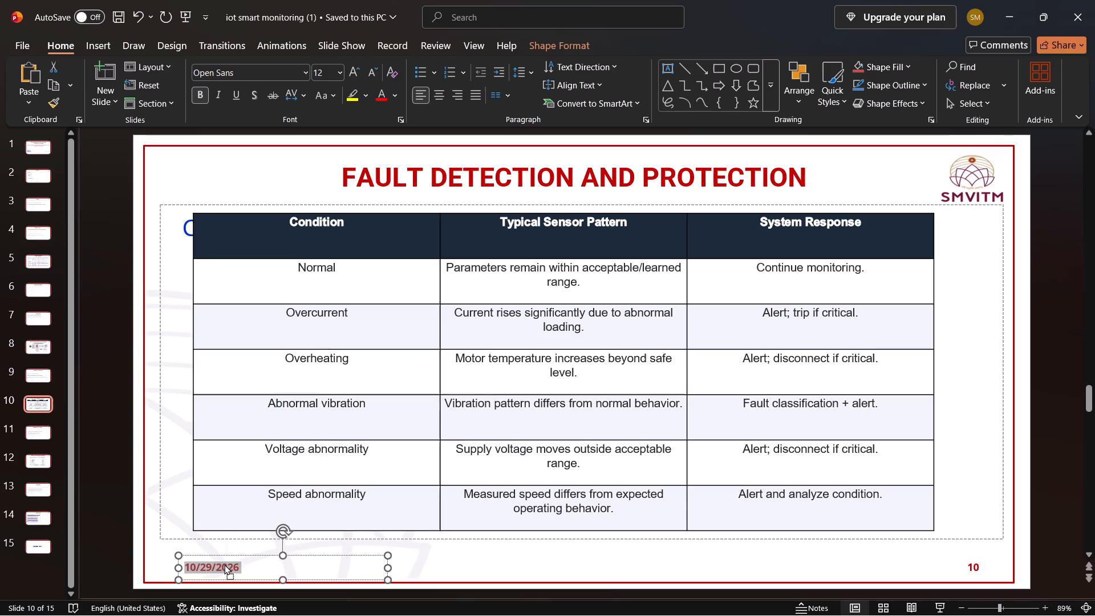
pyautogui.click(224, 564)
pyautogui.doubleClick(218, 566)
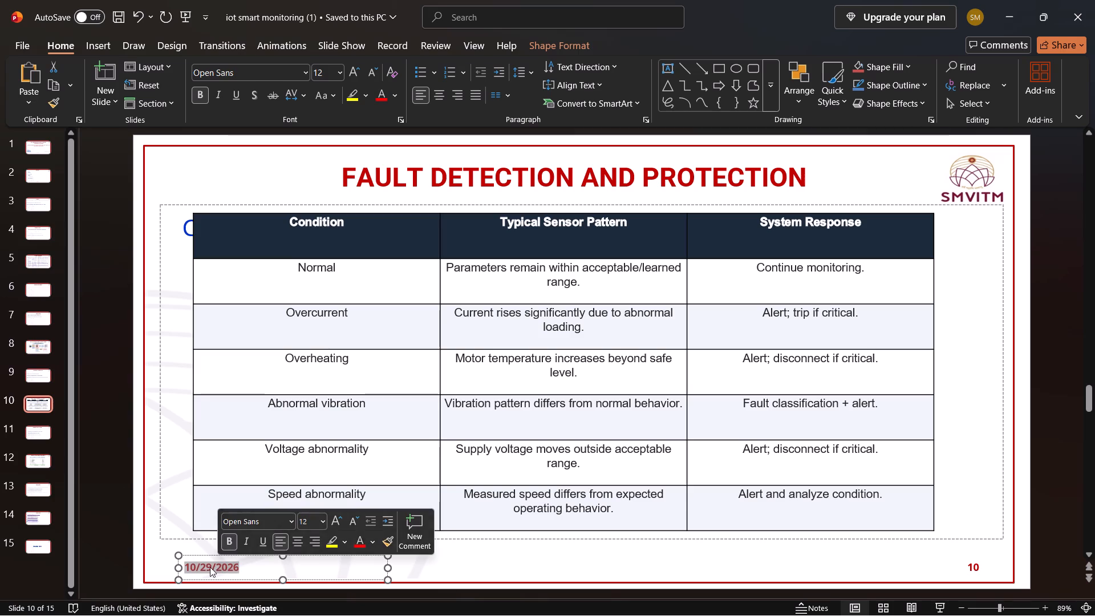
pyautogui.click(210, 567)
pyautogui.click(210, 566)
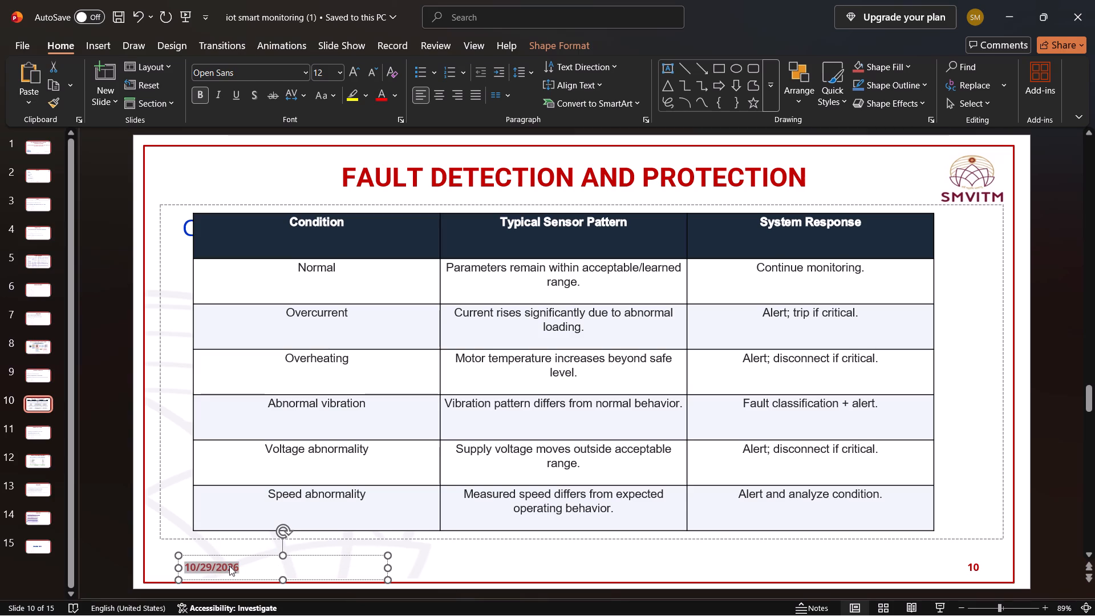
pyautogui.press('Delete')
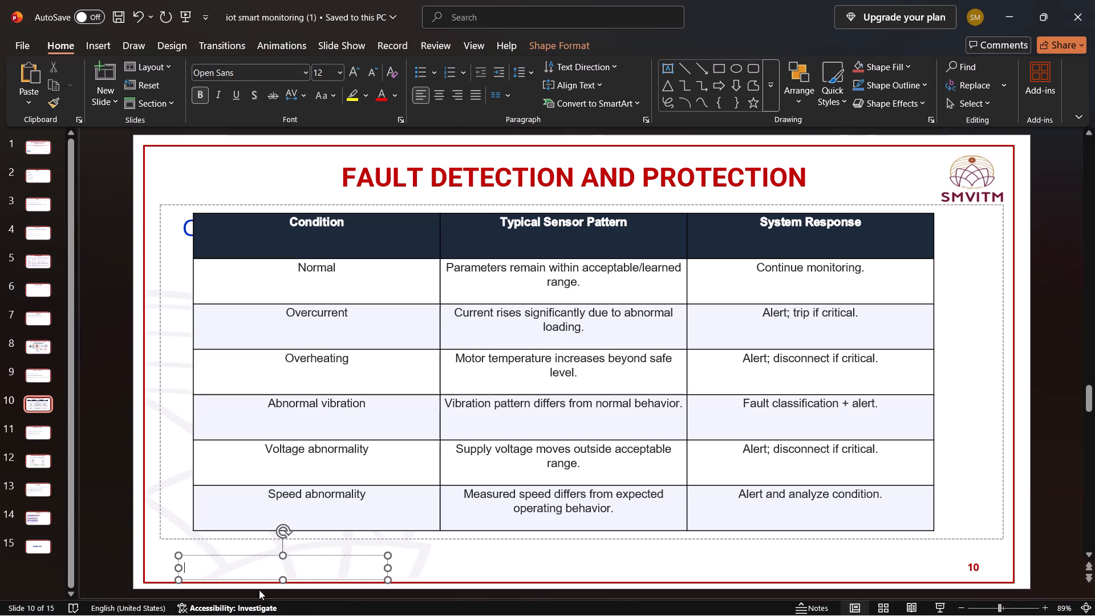
# Copy the footer date 30/10/2026 from the Proposed Methodology slide into the empty date footer of the Fault Detection and Protection slide.
pyautogui.click(34, 371)
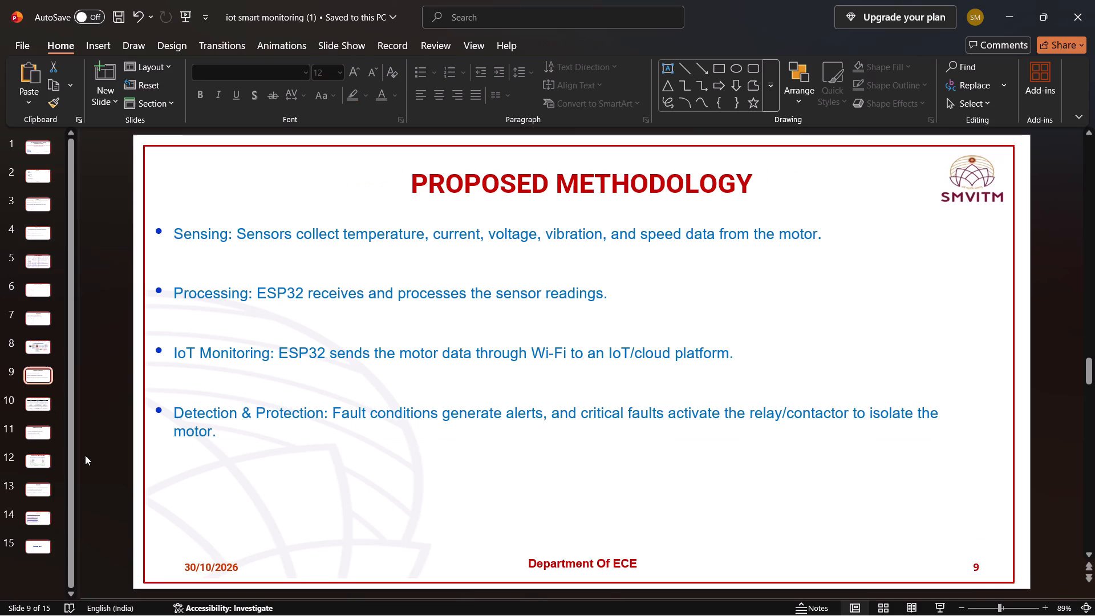
pyautogui.click(240, 570)
pyautogui.click(234, 566)
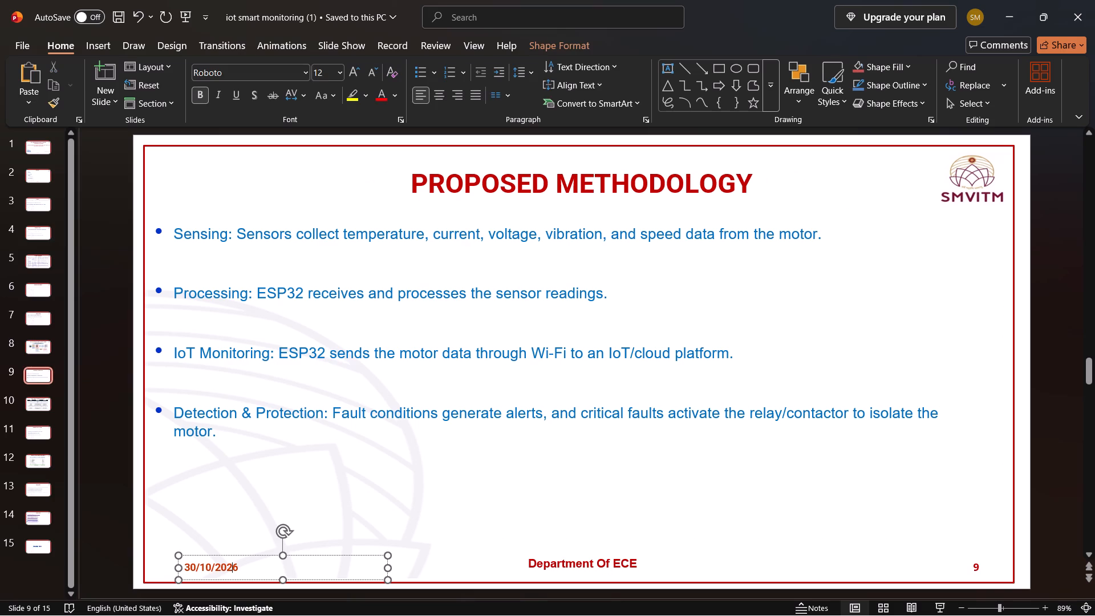
pyautogui.moveTo(245, 568); pyautogui.dragTo(189, 568)
pyautogui.hotkey('ctrl', 'c')
pyautogui.hotkey('ctrl', 'c')
pyautogui.click(39, 402)
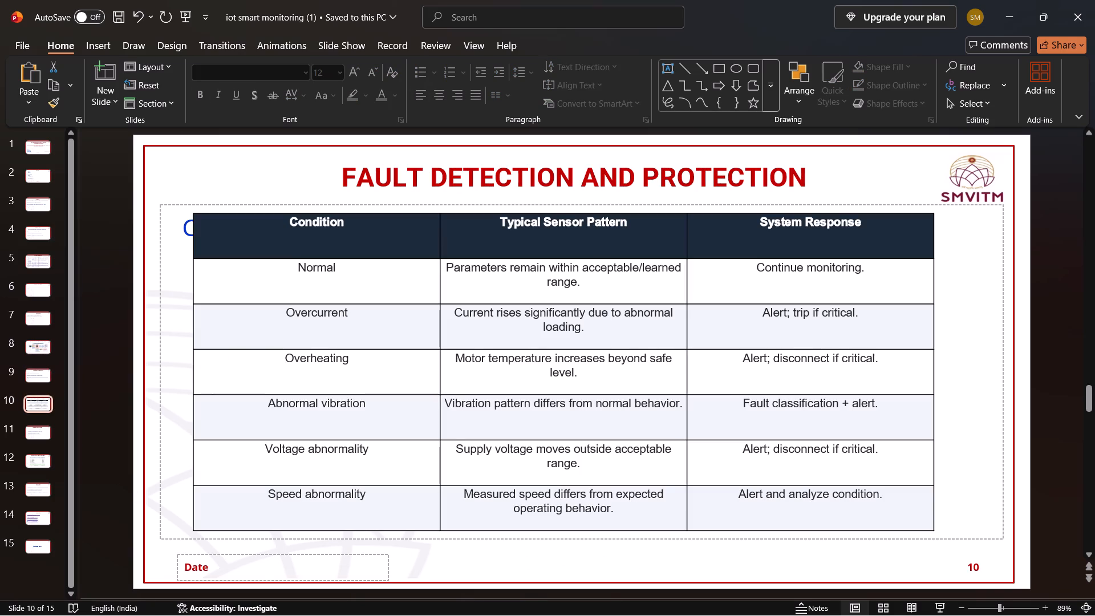
pyautogui.click(213, 569)
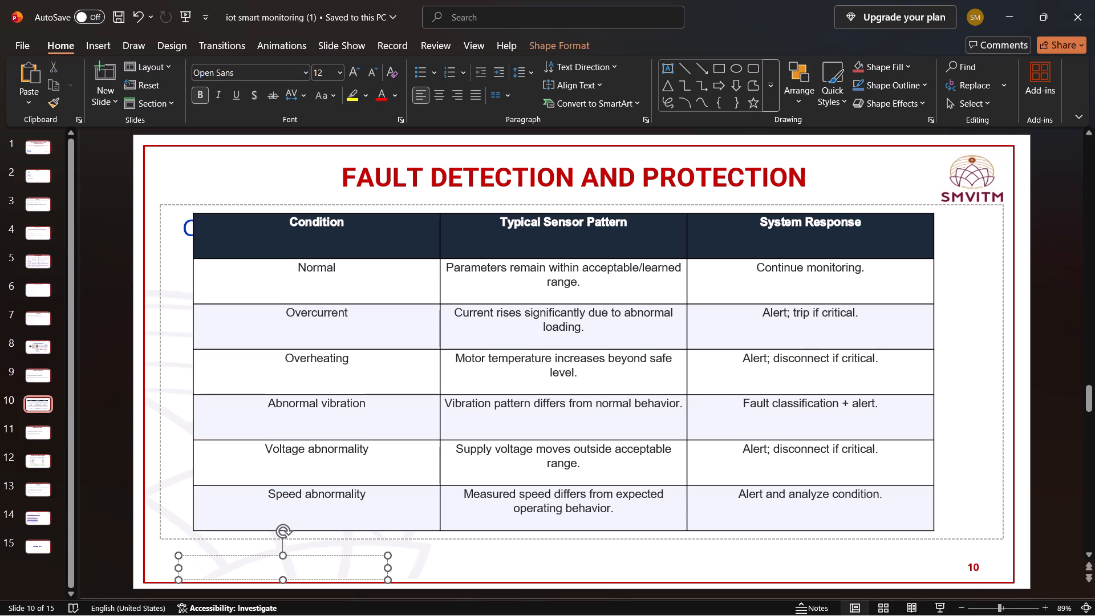
pyautogui.hotkey('ctrl', 'v')
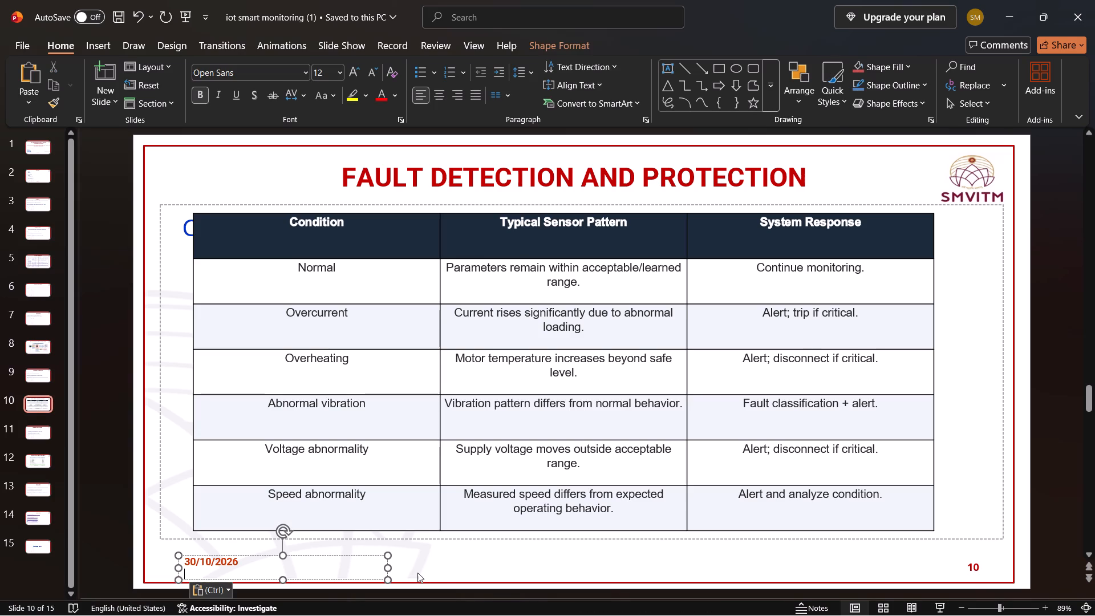
pyautogui.click(441, 566)
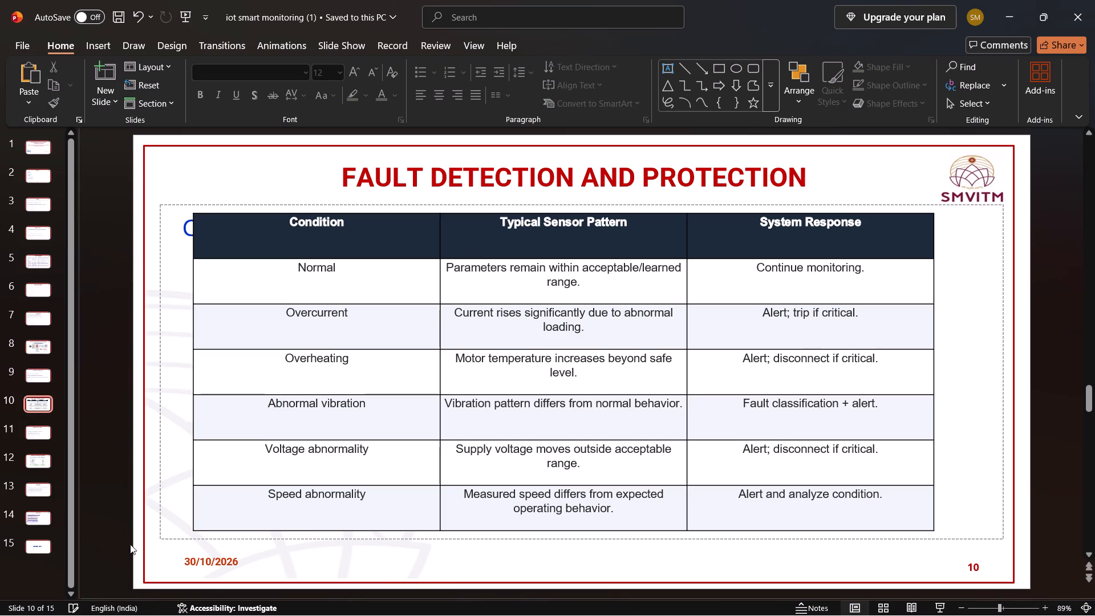
# Set the footer date on The Expected Outcome slide to 30/10/2026.
pyautogui.click(42, 436)
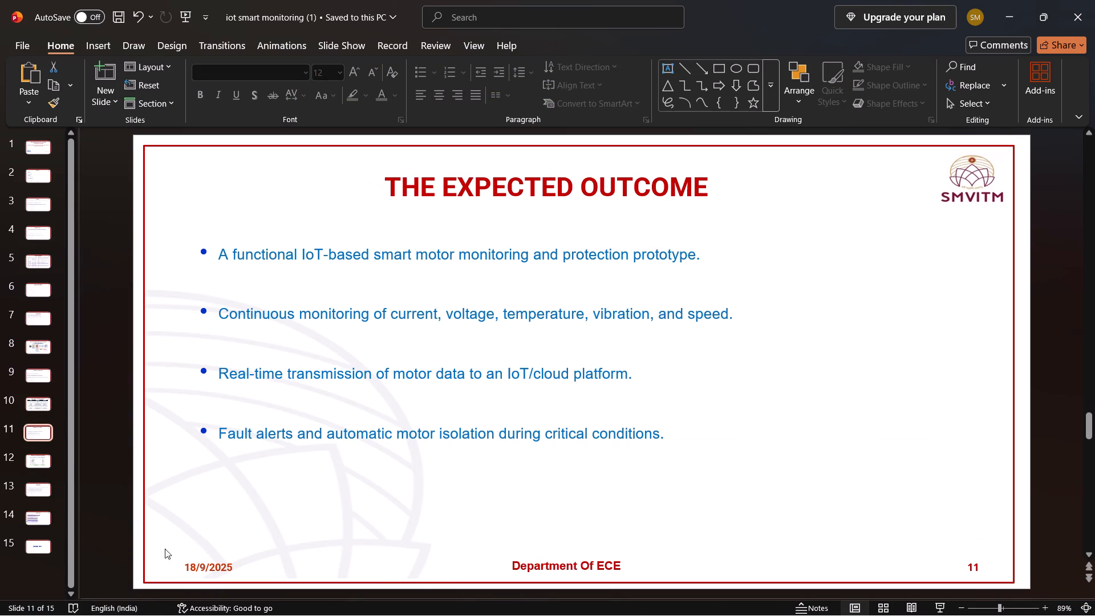
pyautogui.click(209, 566)
pyautogui.click(229, 567)
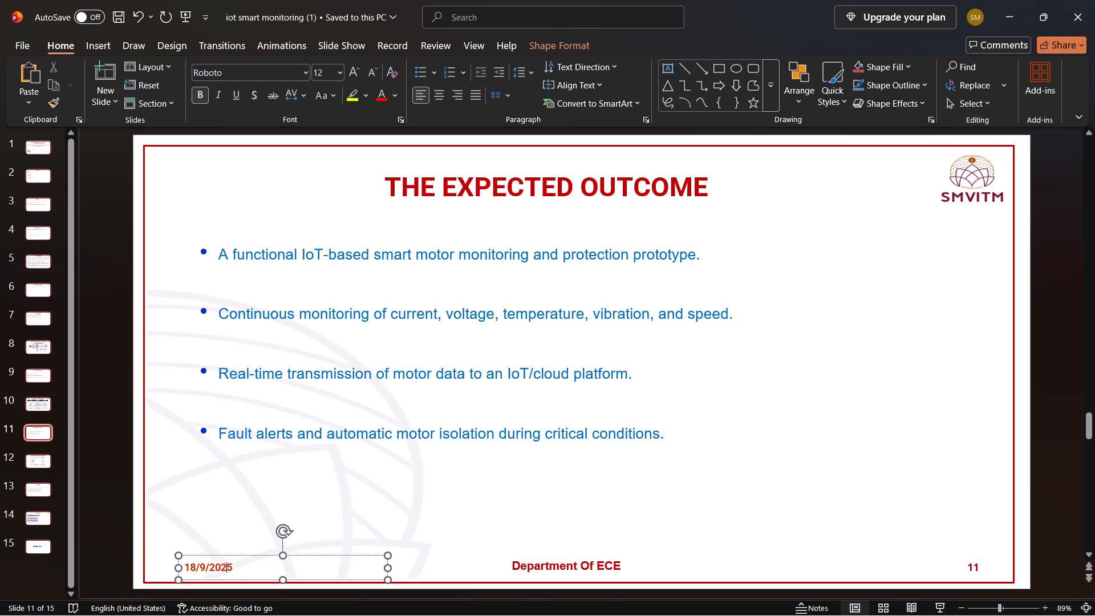
pyautogui.click(229, 567)
pyautogui.press('Right')
pyautogui.press('BackSpace')
pyautogui.press('6')
pyautogui.press('Left')
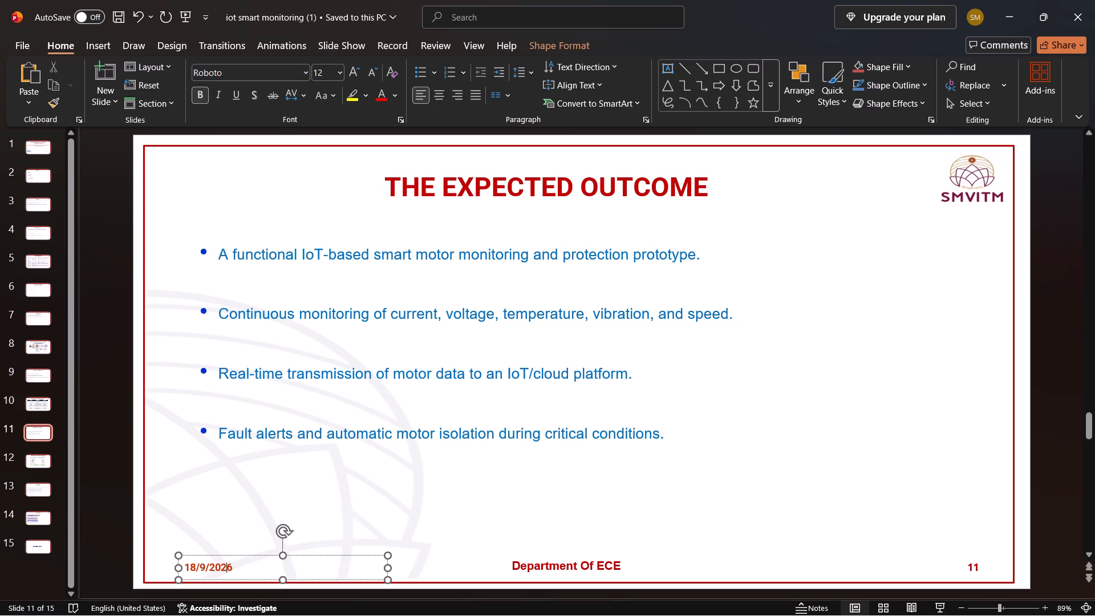
pyautogui.press('Left')
pyautogui.press('Left')
pyautogui.press('Left')
pyautogui.press('Left')
pyautogui.press('BackSpace')
pyautogui.write('10')
pyautogui.press('Left')
pyautogui.press('Left')
pyautogui.press('Left')
pyautogui.press('BackSpace')
pyautogui.press('BackSpace')
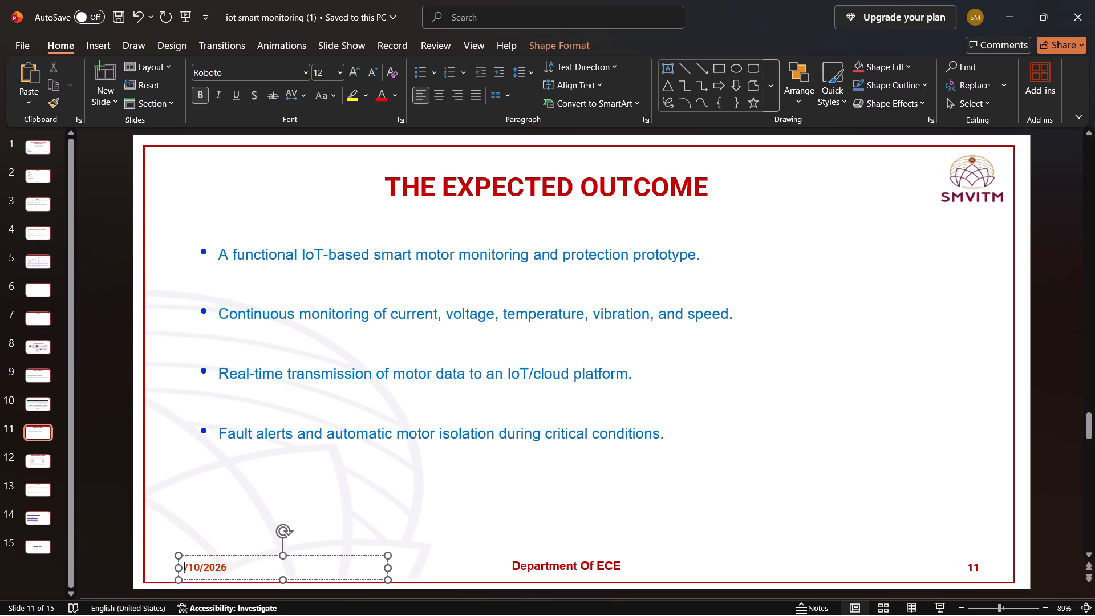
pyautogui.write('30')
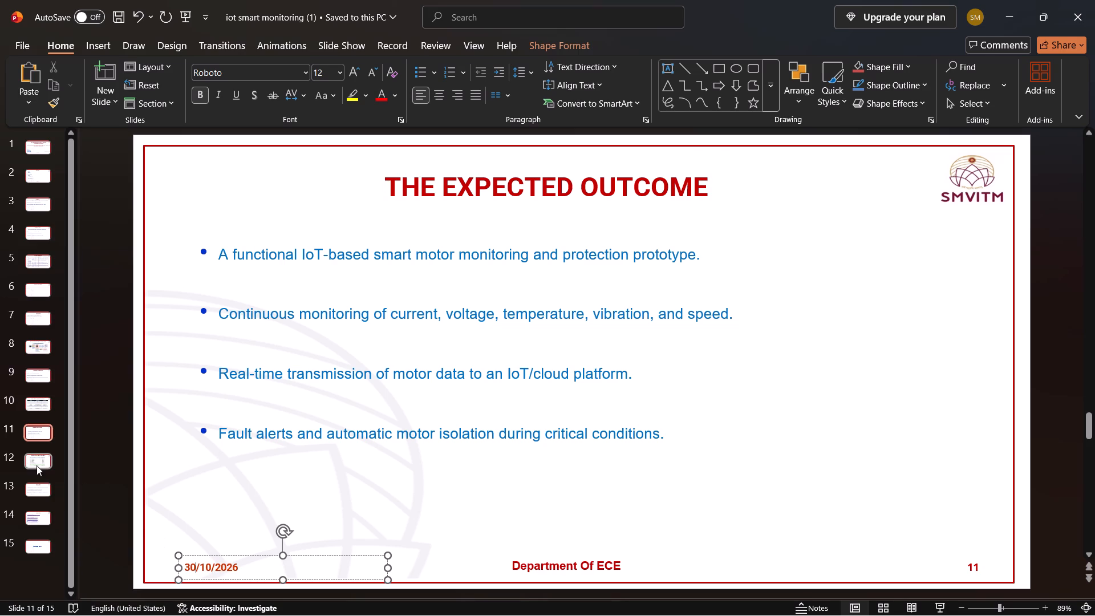
# Set the footer date on the Budget Analysis Report/Resources slide to 30/10/2026.
pyautogui.click(40, 461)
pyautogui.click(231, 568)
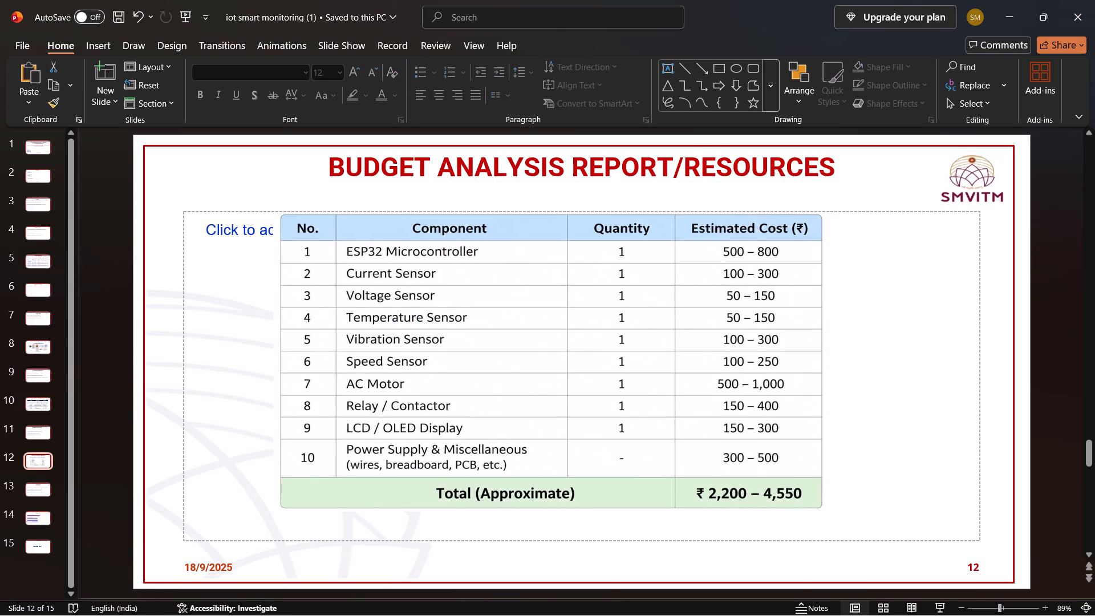
pyautogui.press('BackSpace')
pyautogui.press('6')
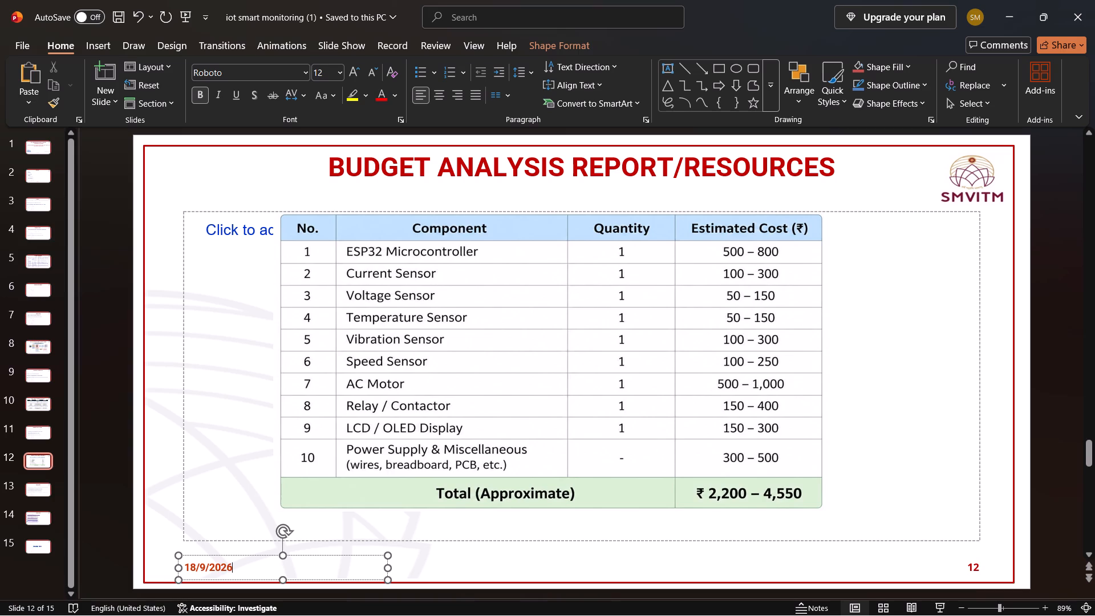
pyautogui.press('Left')
pyautogui.press('Left')
pyautogui.press('Left')
pyautogui.press('Left')
pyautogui.press('Left')
pyautogui.press('BackSpace')
pyautogui.write('10')
pyautogui.press('Left')
pyautogui.press('Left')
pyautogui.press('Left')
pyautogui.press('BackSpace')
pyautogui.press('BackSpace')
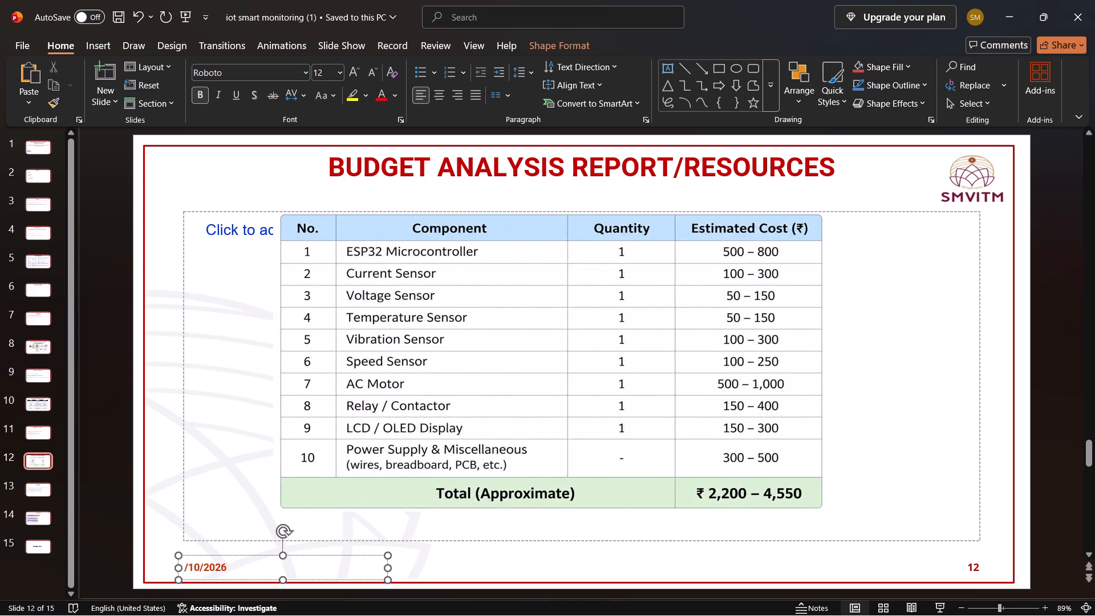
pyautogui.write('30')
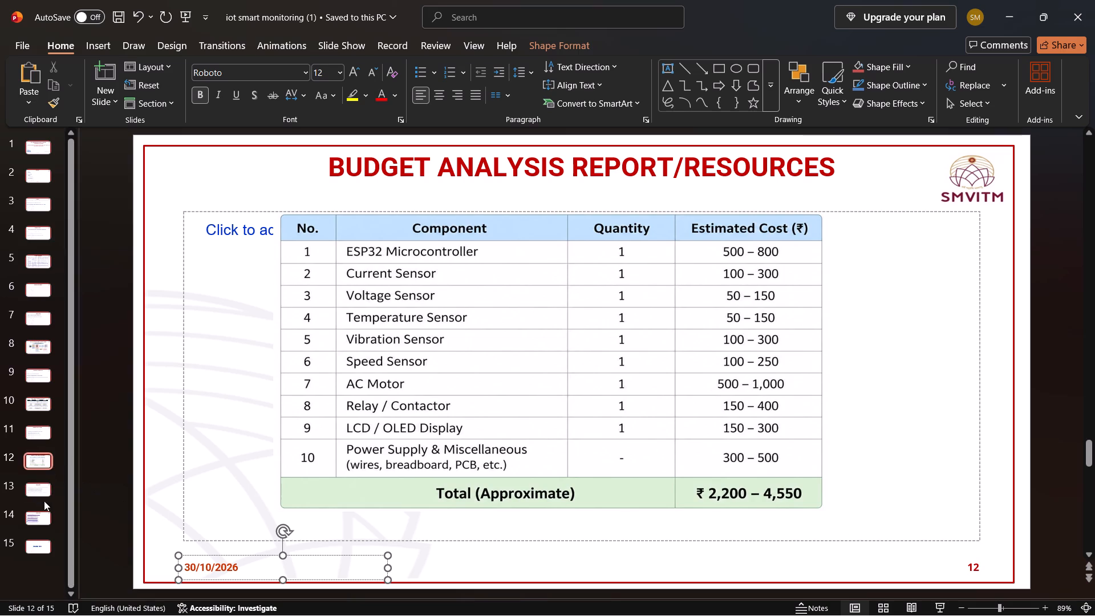
# Set the footer date on the Conclusion slide to 30/10/2026.
pyautogui.click(44, 493)
pyautogui.click(234, 565)
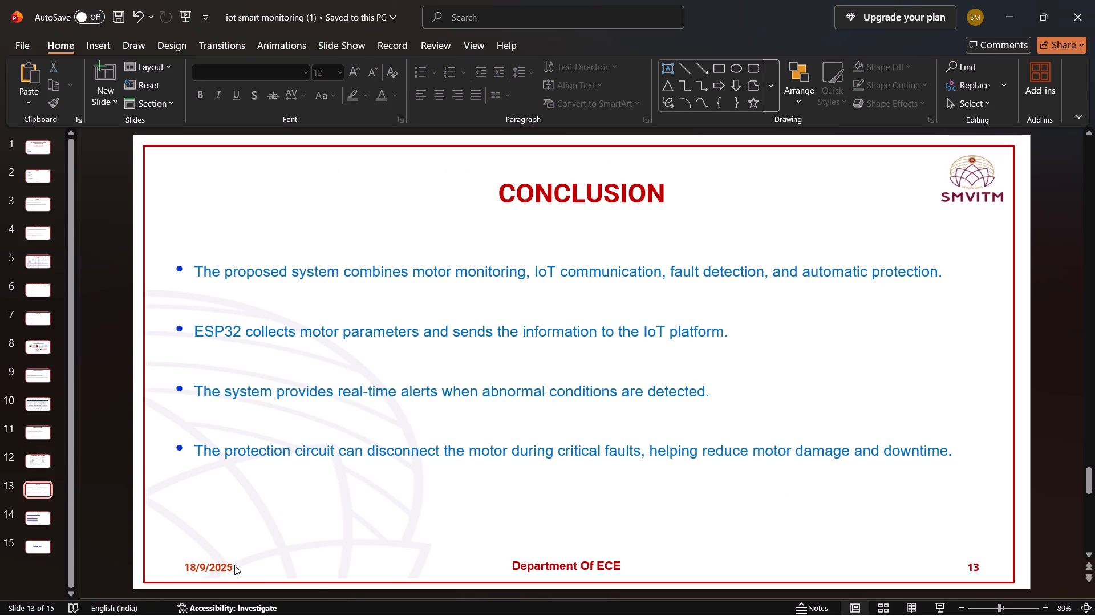
pyautogui.click(233, 565)
pyautogui.click(228, 566)
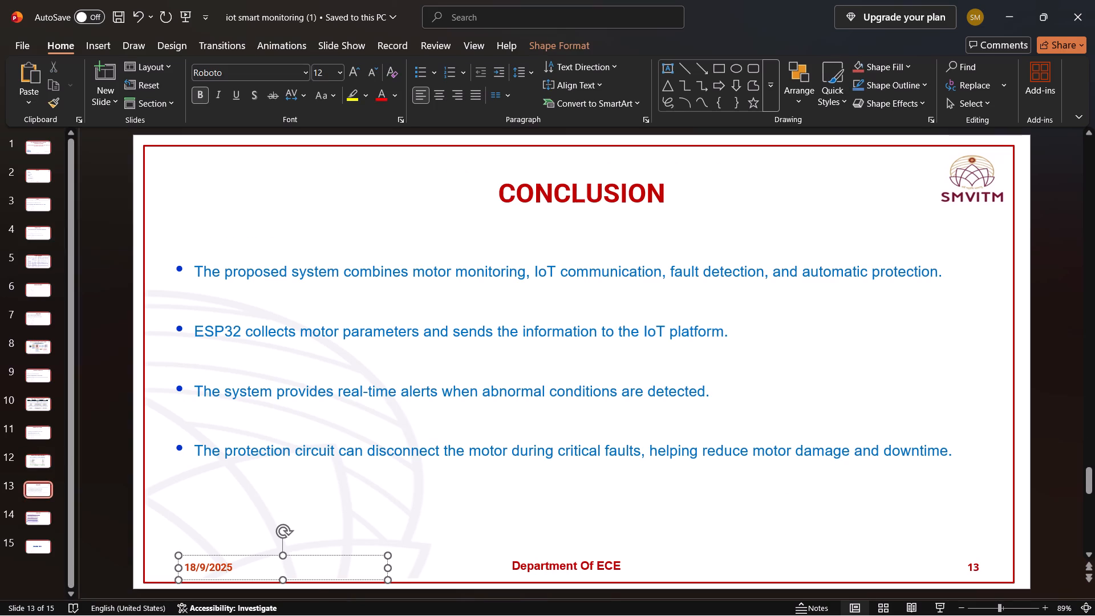
pyautogui.press('Right')
pyautogui.press('BackSpace')
pyautogui.press('6')
pyautogui.press('Left')
pyautogui.press('Left')
pyautogui.press('Left')
pyautogui.press('Left')
pyautogui.press('Left')
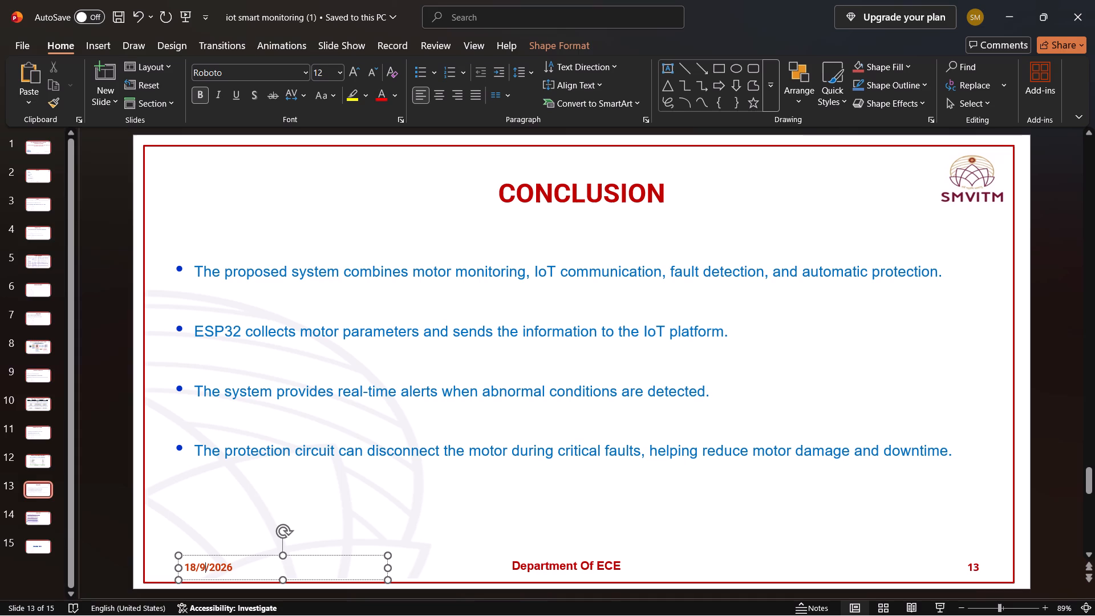
pyautogui.press('BackSpace')
pyautogui.write('10')
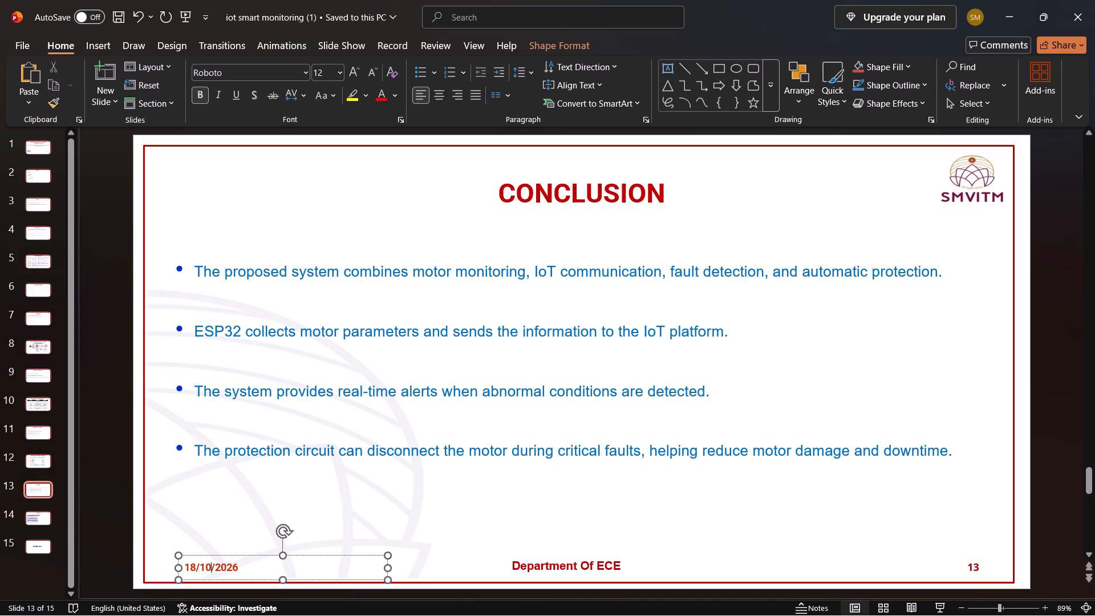
pyautogui.press('Left')
pyautogui.press('Left')
pyautogui.press('Left')
pyautogui.press('BackSpace')
pyautogui.press('BackSpace')
pyautogui.write('30')
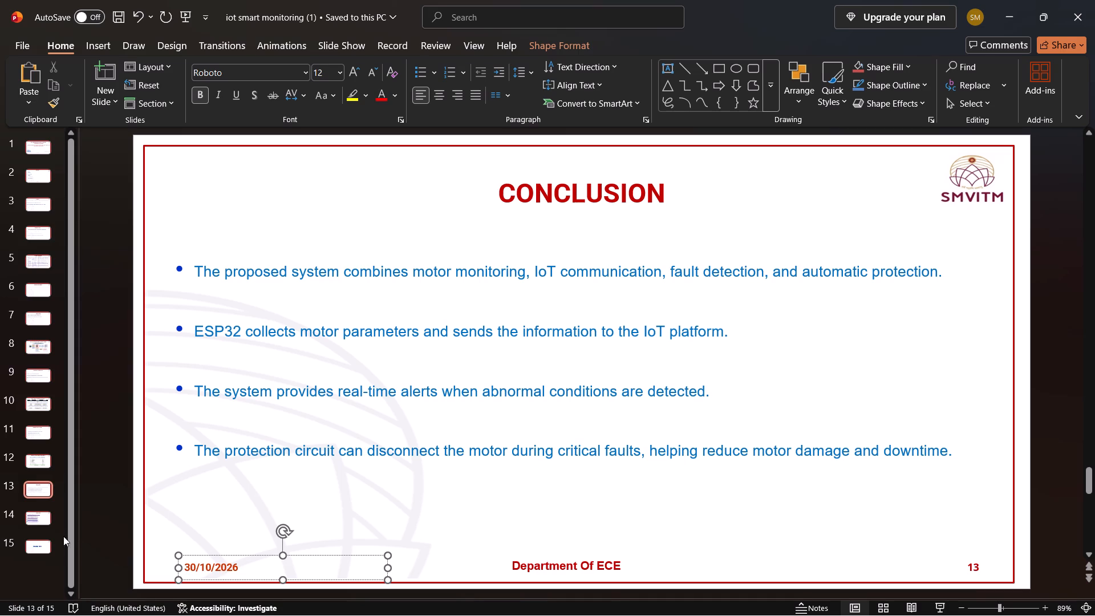
# Set the footer date on the References slide to 30/10/2026.
pyautogui.click(44, 520)
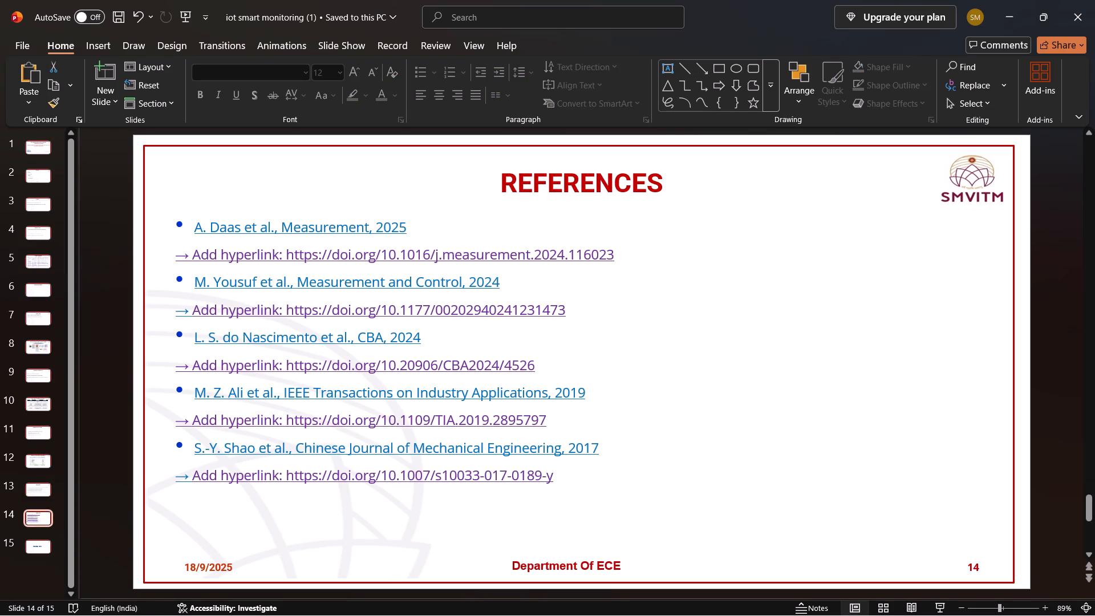
pyautogui.click(230, 568)
pyautogui.press('BackSpace')
pyautogui.press('6')
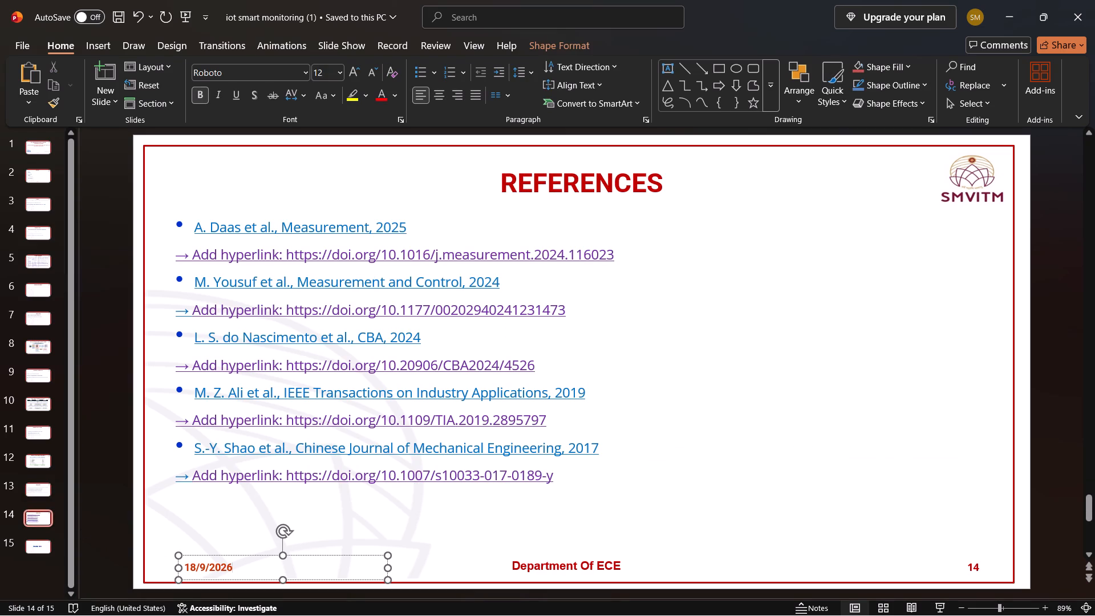
pyautogui.press('Left')
pyautogui.press('Left')
pyautogui.press('Left')
pyautogui.press('Left')
pyautogui.press('Left')
pyautogui.press('BackSpace')
pyautogui.write('10')
pyautogui.press('Left')
pyautogui.press('Left')
pyautogui.press('Left')
pyautogui.press('BackSpace')
pyautogui.press('BackSpace')
pyautogui.write('30')
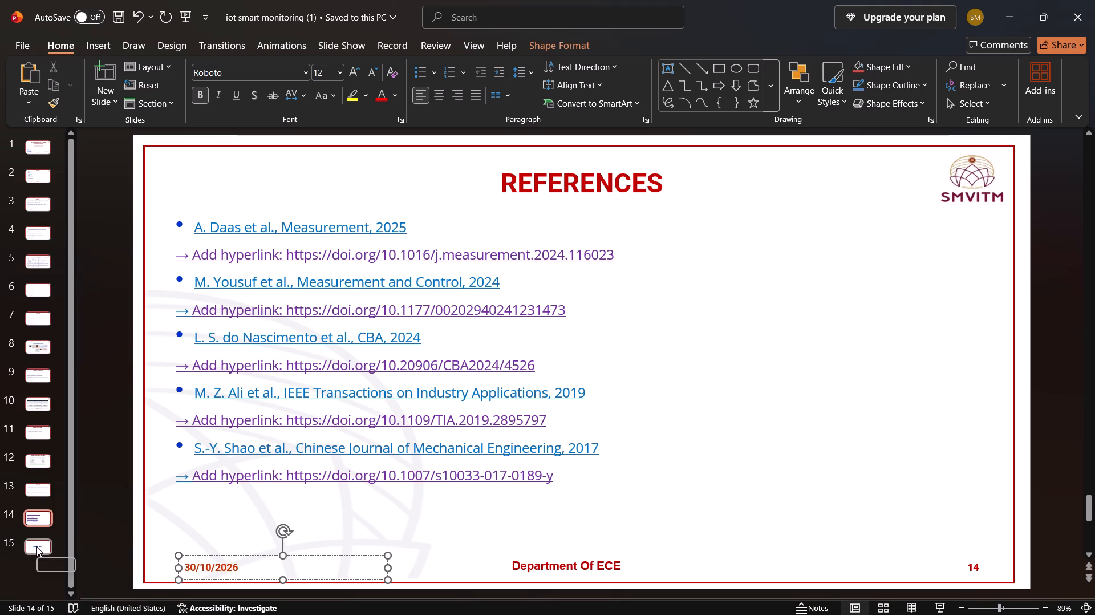
# Cut the Fault Detection and Protection slide out of the presentation.
pyautogui.click(40, 489)
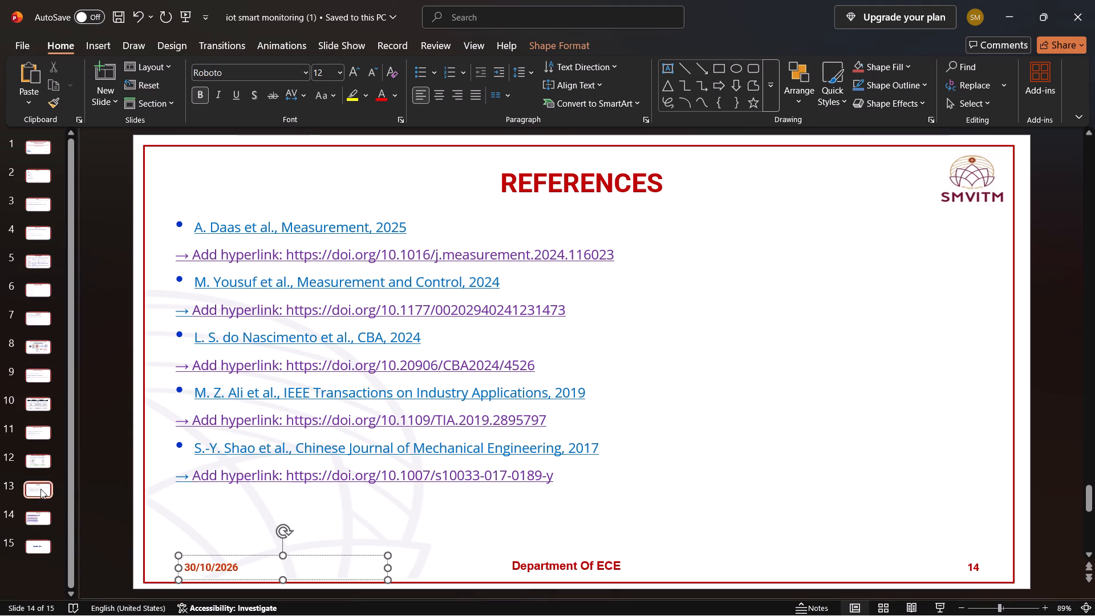
pyautogui.click(36, 467)
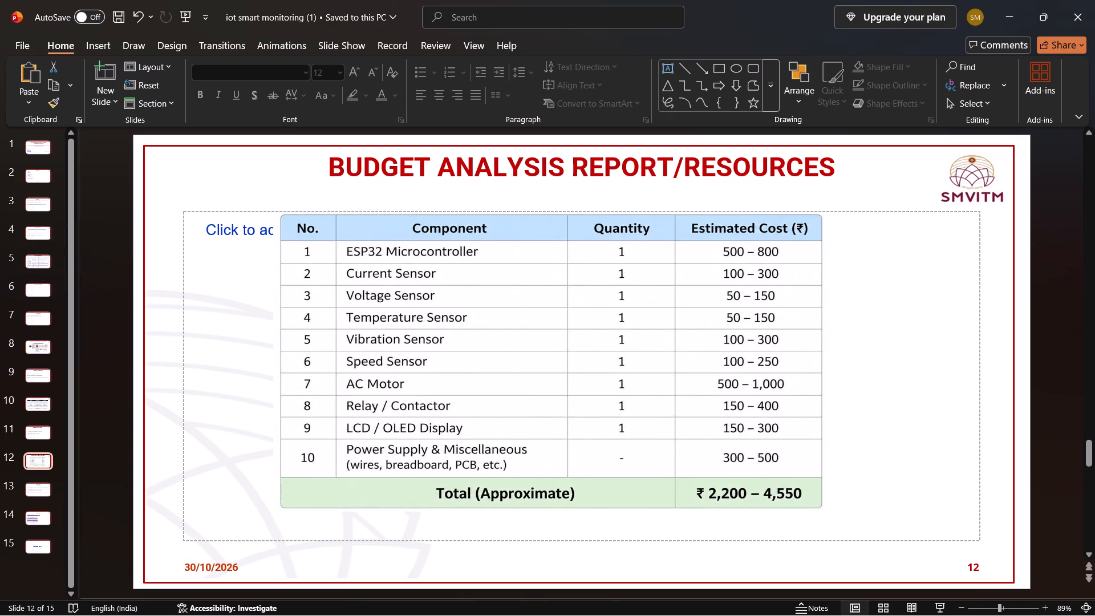
pyautogui.click(40, 432)
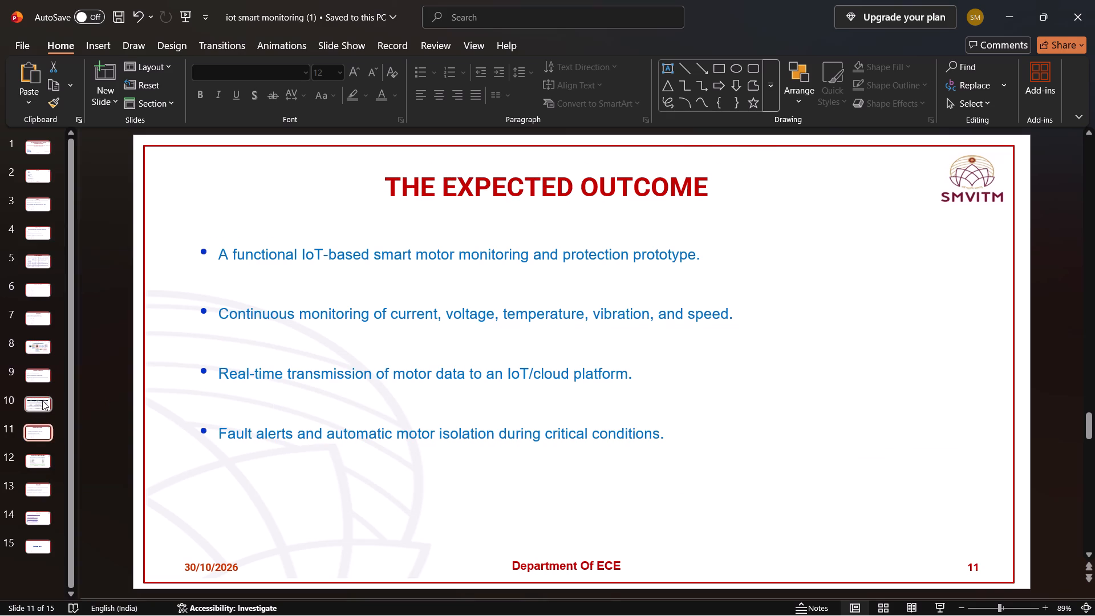
pyautogui.click(42, 400)
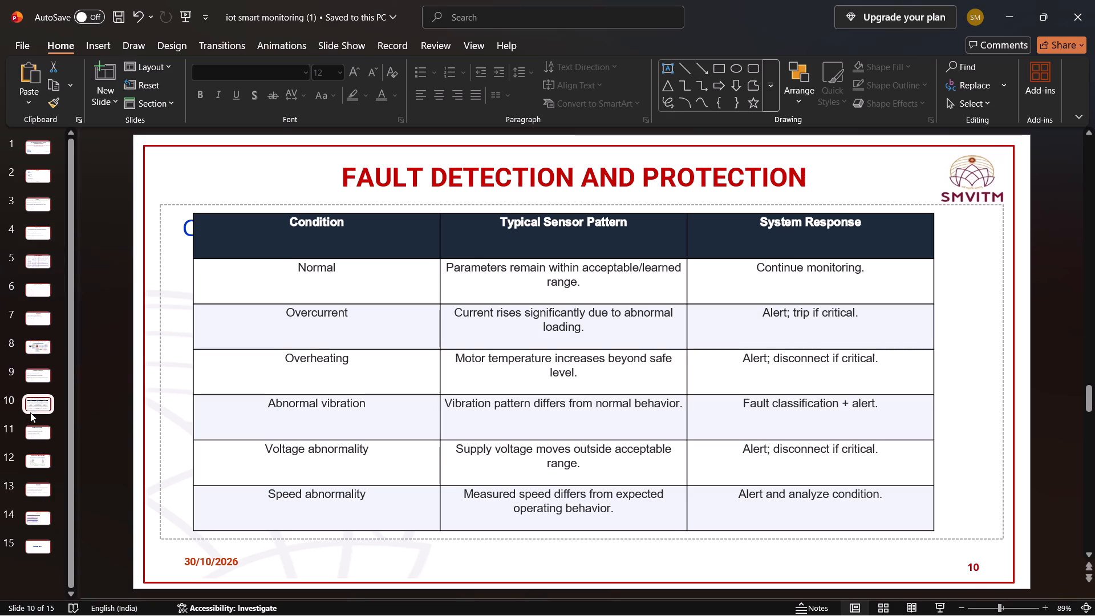
pyautogui.rightClick(38, 400)
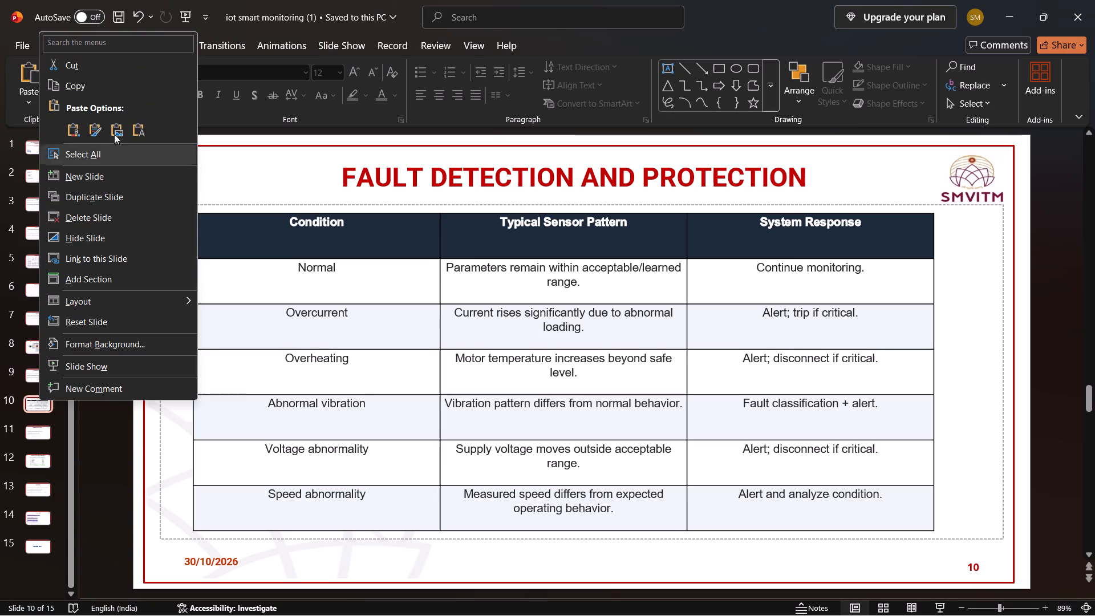
pyautogui.click(79, 60)
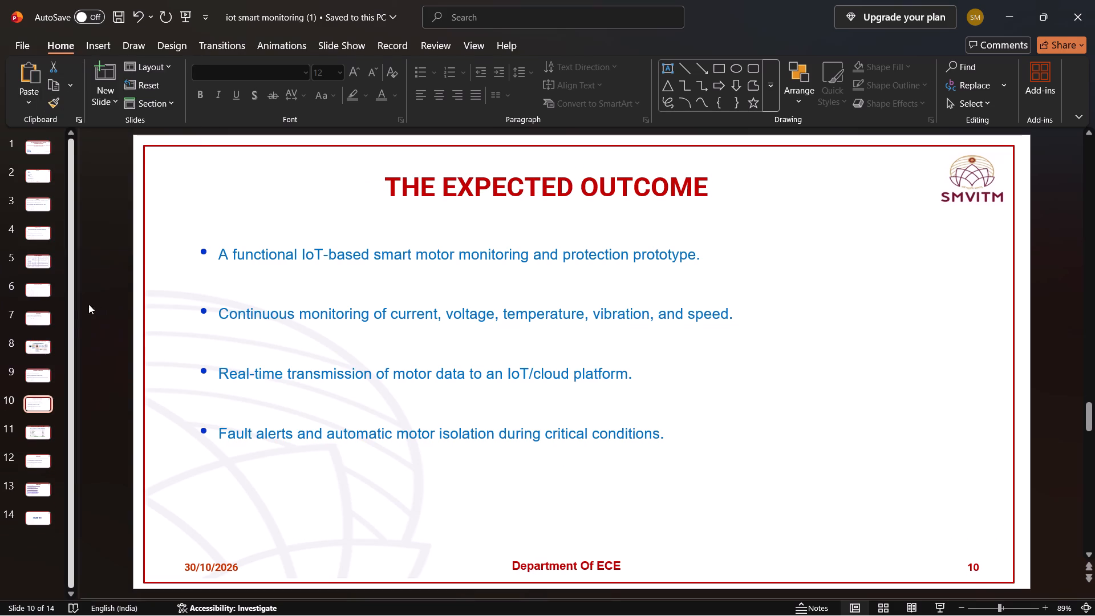
# Cut the Block Diagram of Smart Motor System slide out of the presentation.
pyautogui.click(39, 350)
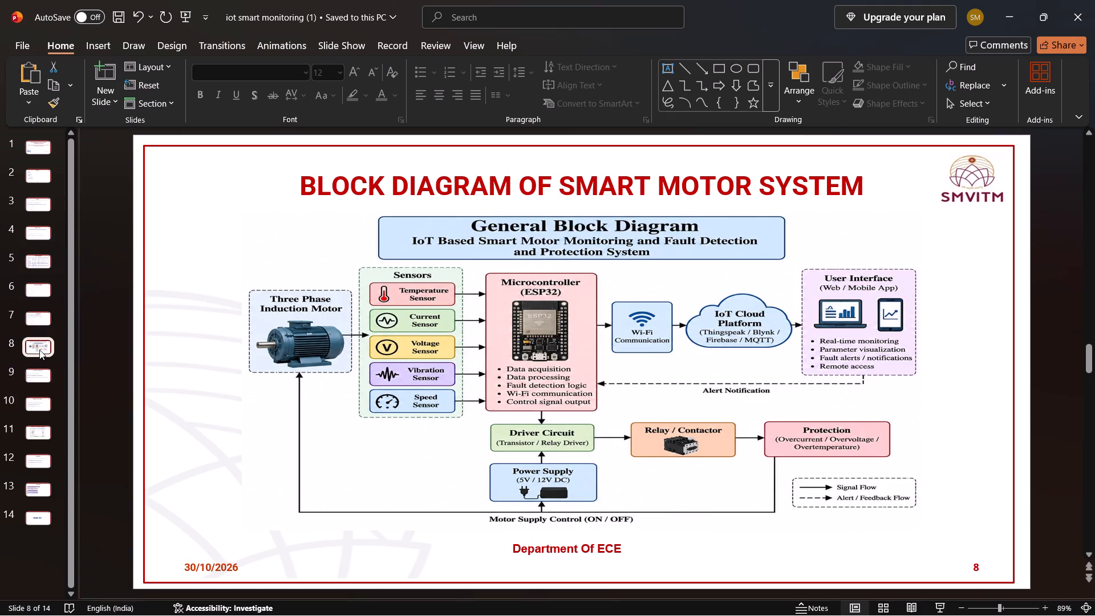
pyautogui.rightClick(39, 350)
pyautogui.click(79, 281)
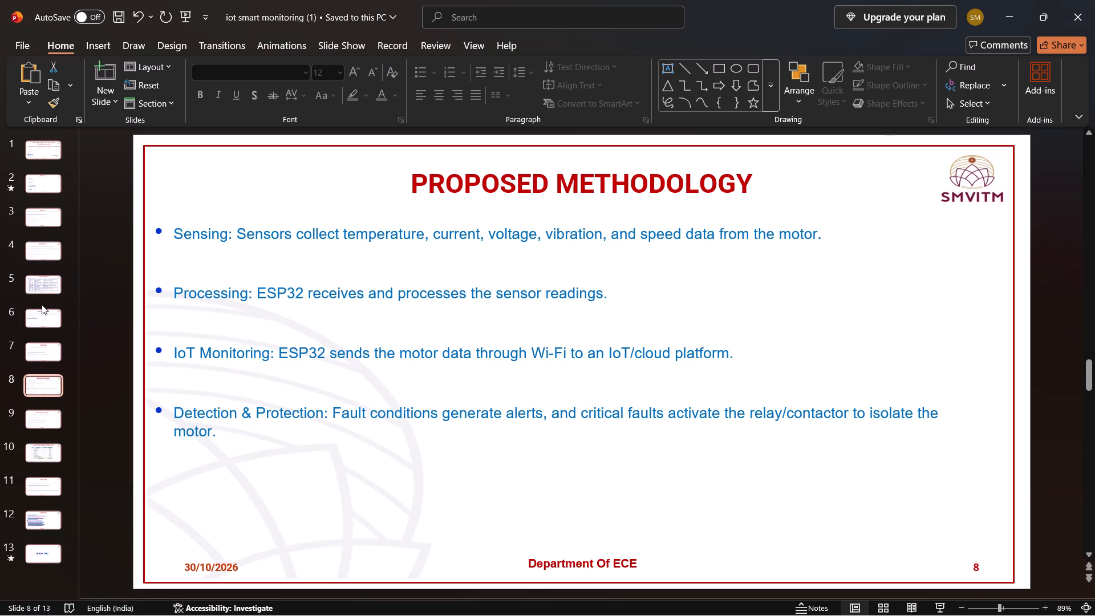
# Review the slides from Objectives back to Outline, checking their content and footer dates.
pyautogui.click(52, 360)
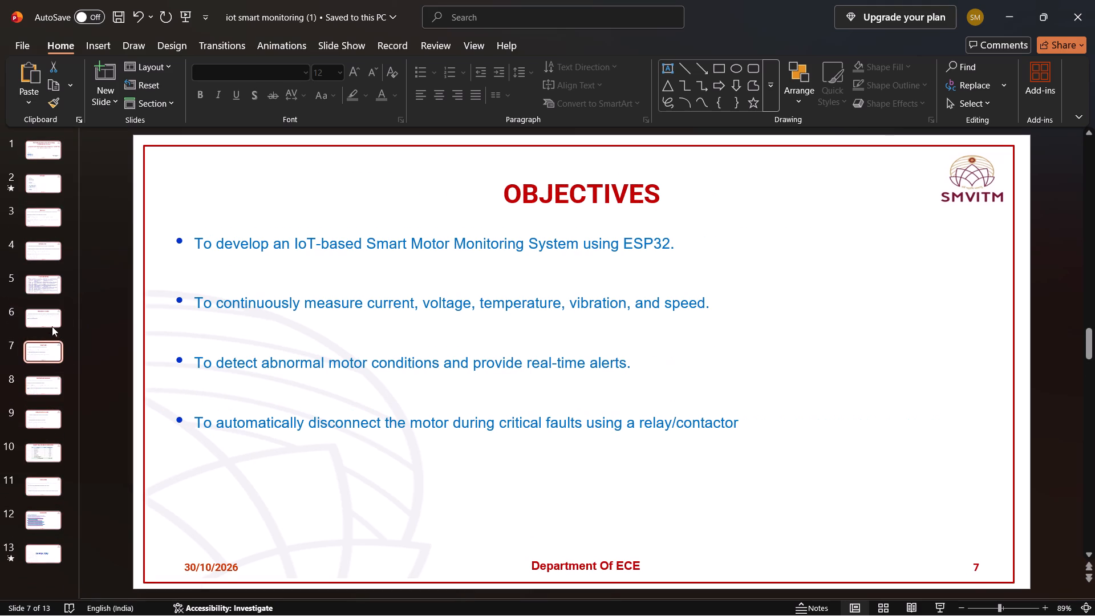
pyautogui.click(46, 320)
pyautogui.click(46, 287)
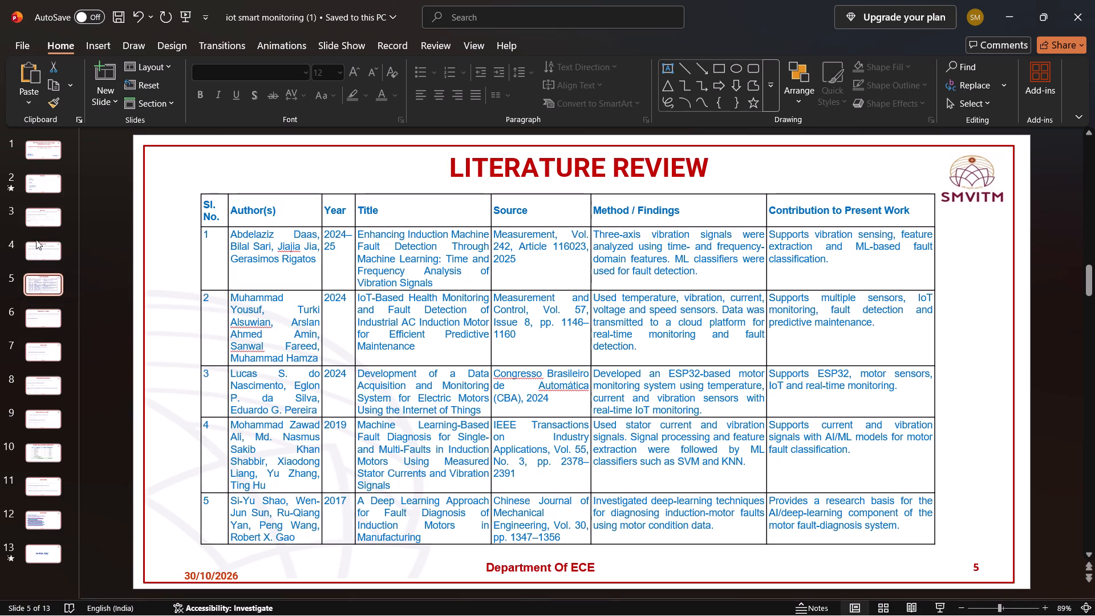
pyautogui.click(38, 246)
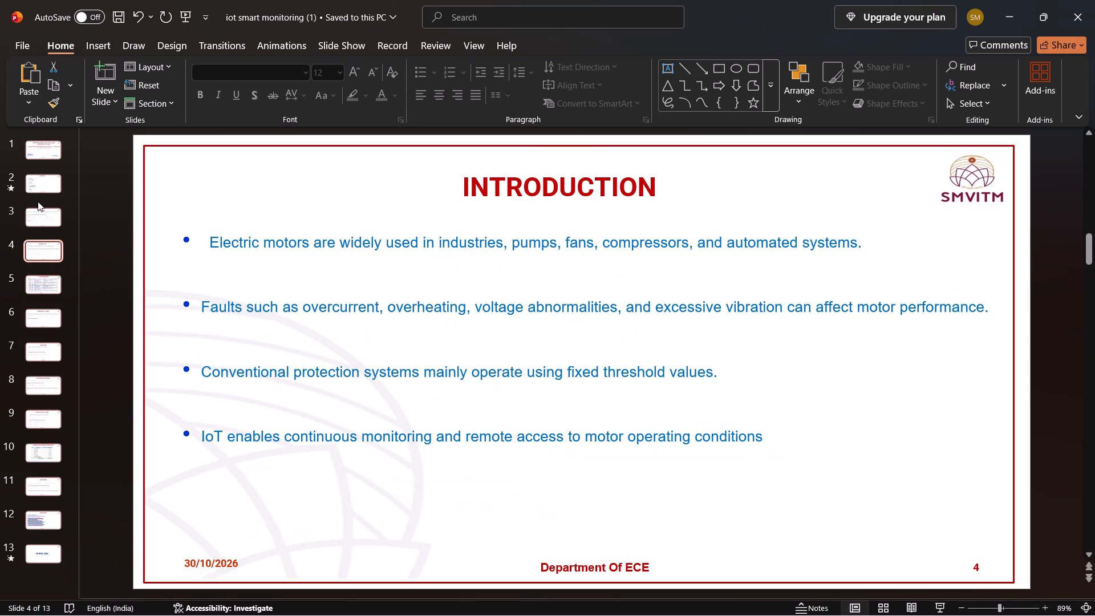
pyautogui.click(40, 209)
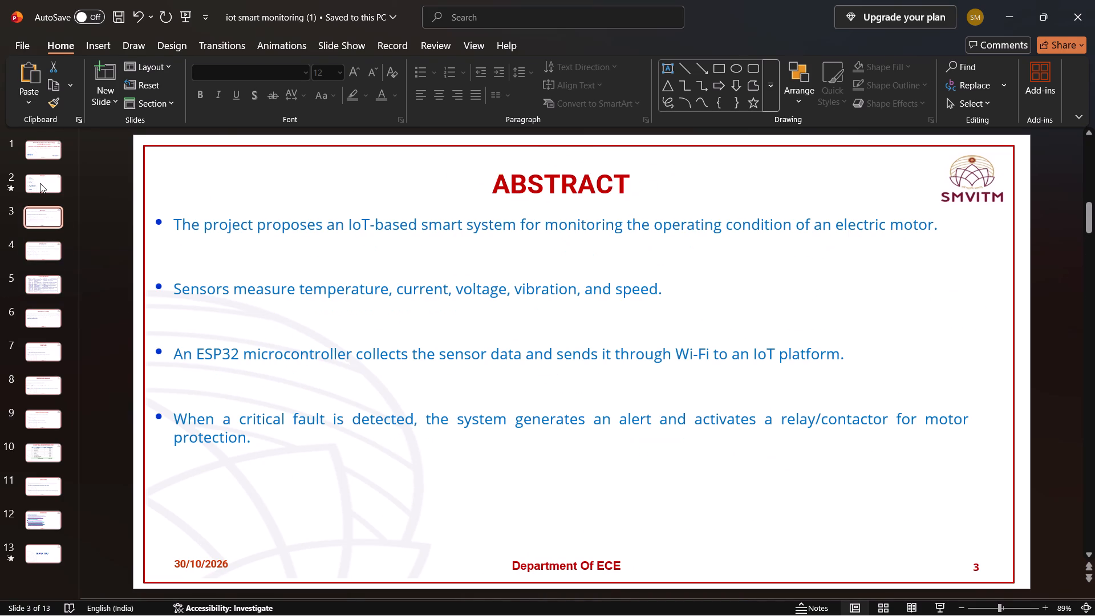
pyautogui.click(40, 183)
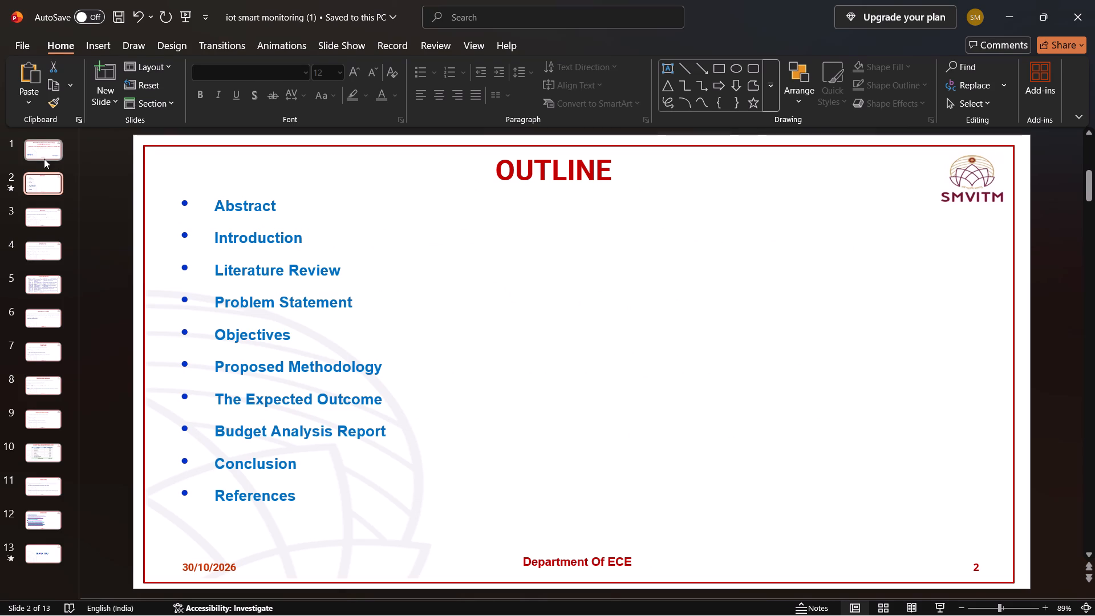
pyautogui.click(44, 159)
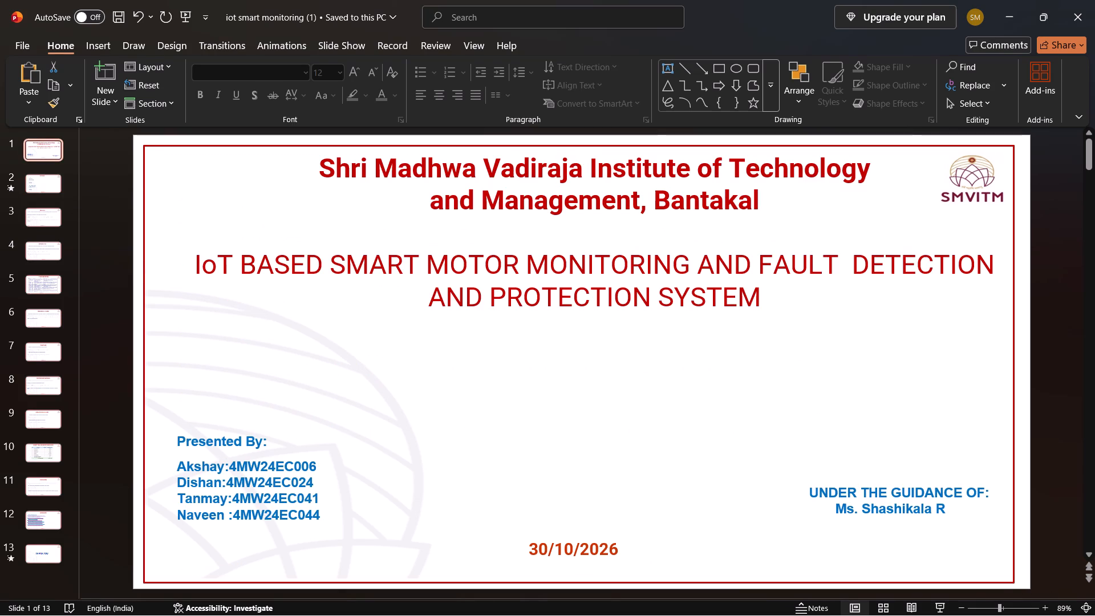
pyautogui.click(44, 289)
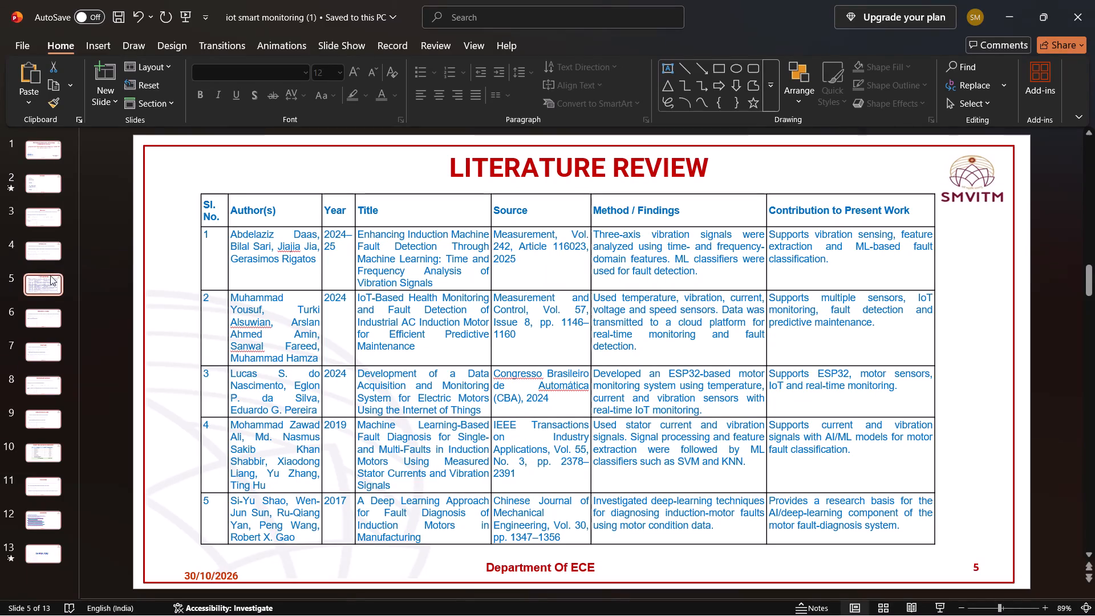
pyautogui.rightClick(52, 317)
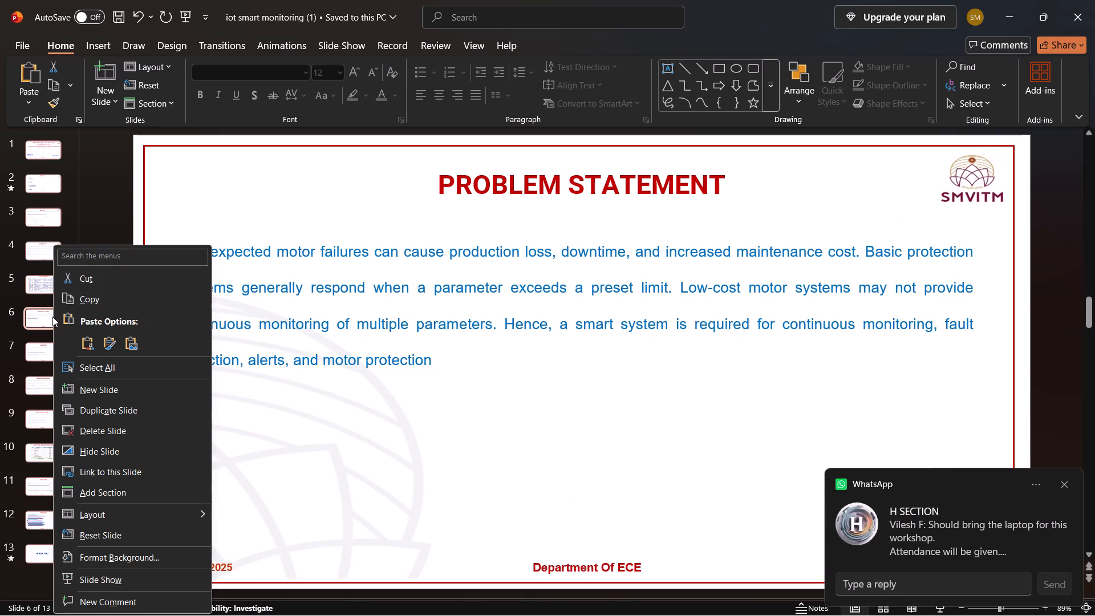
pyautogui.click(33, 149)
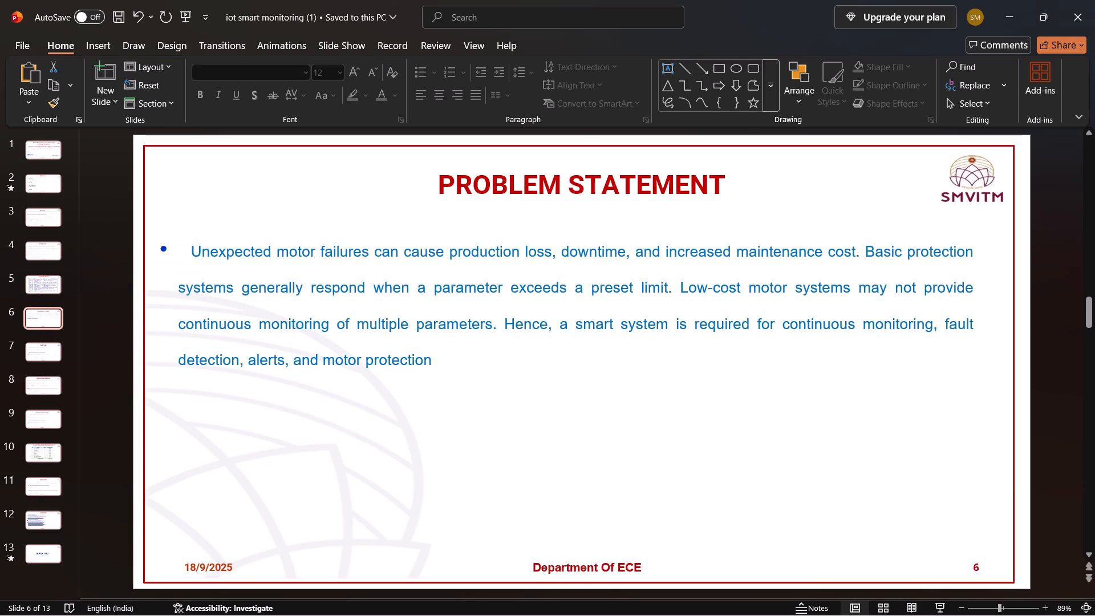
# Move the "UNDER THE GUIDANCE OF:" text box on the title slide slightly upward, roughly level with the list of presenters.
pyautogui.click(46, 152)
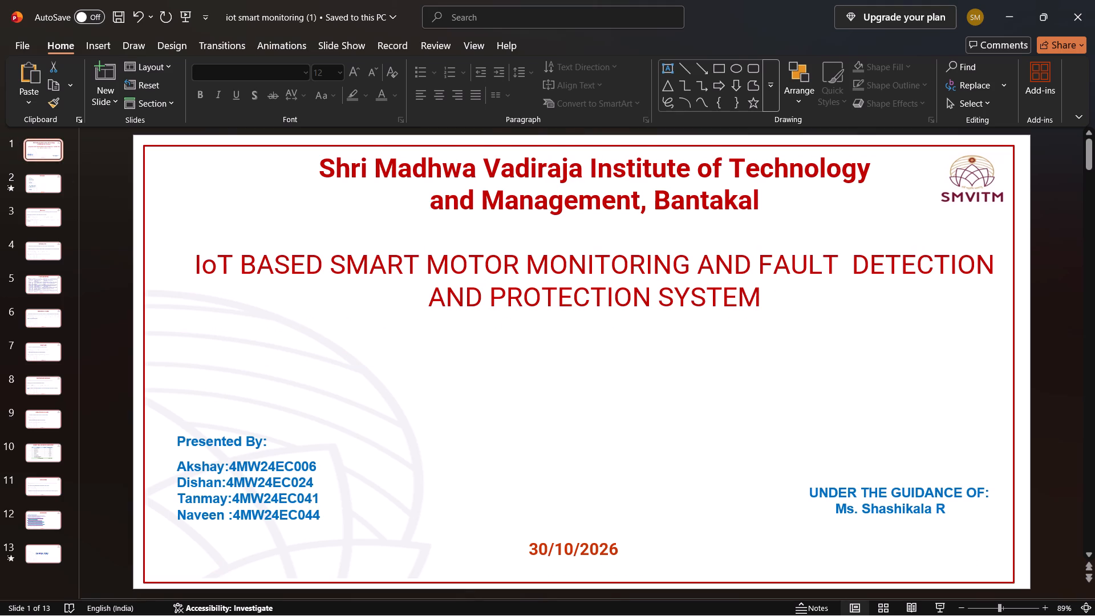
pyautogui.click(807, 489)
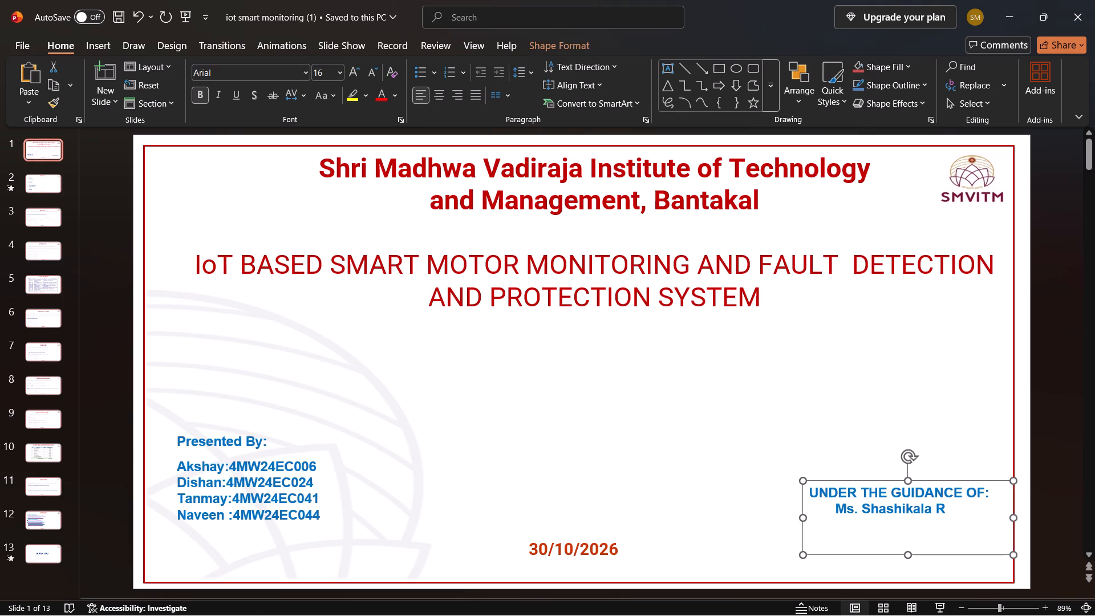
pyautogui.moveTo(813, 480); pyautogui.dragTo(807, 410)
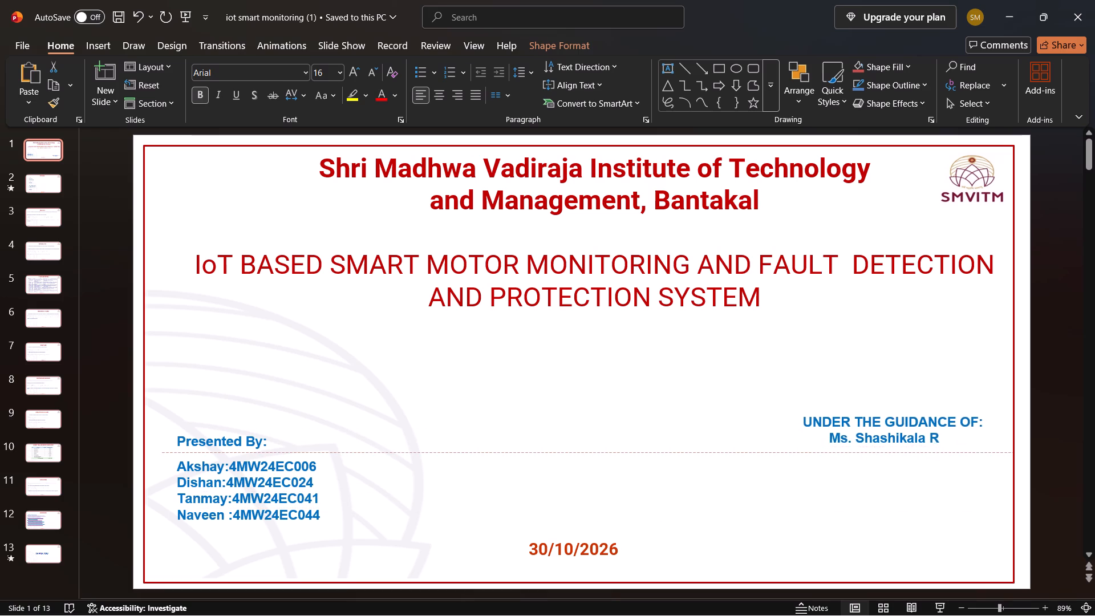
pyautogui.moveTo(807, 410); pyautogui.dragTo(818, 473)
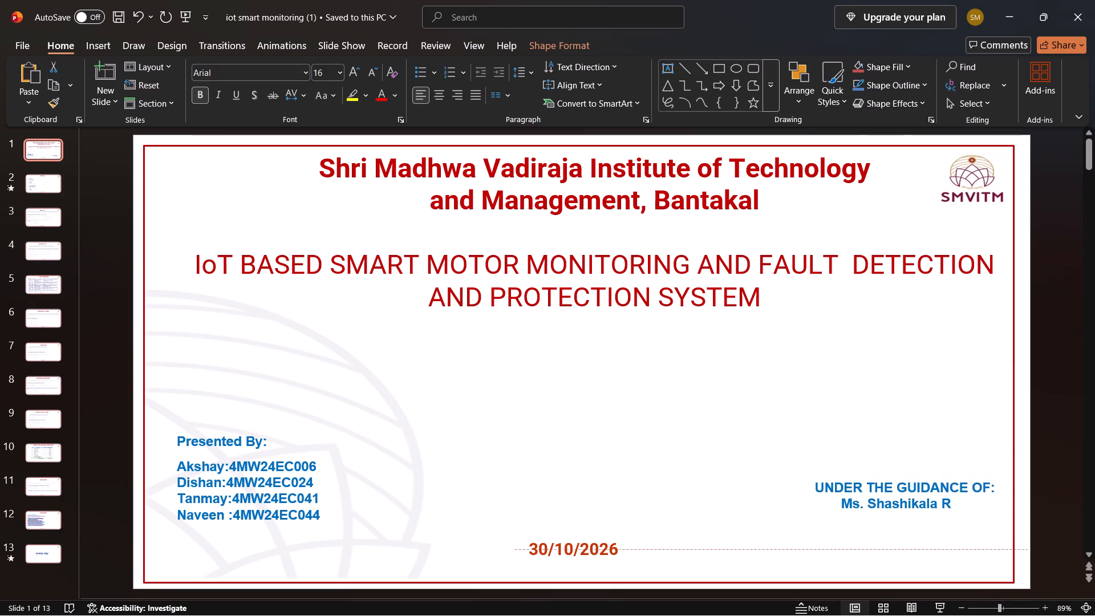
pyautogui.moveTo(818, 473); pyautogui.dragTo(816, 456)
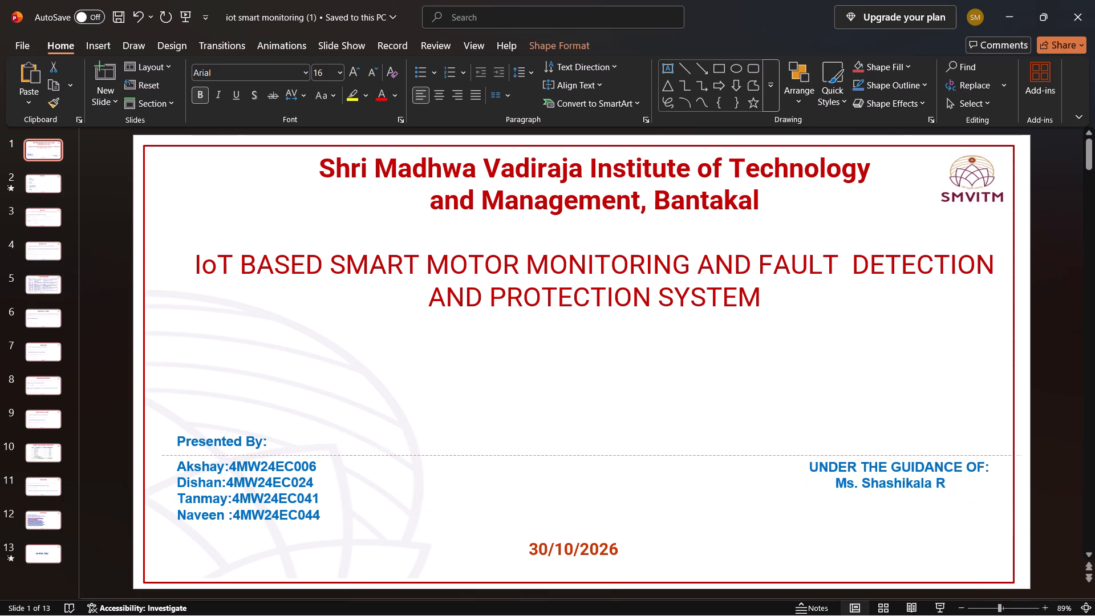
pyautogui.moveTo(816, 456); pyautogui.dragTo(817, 461)
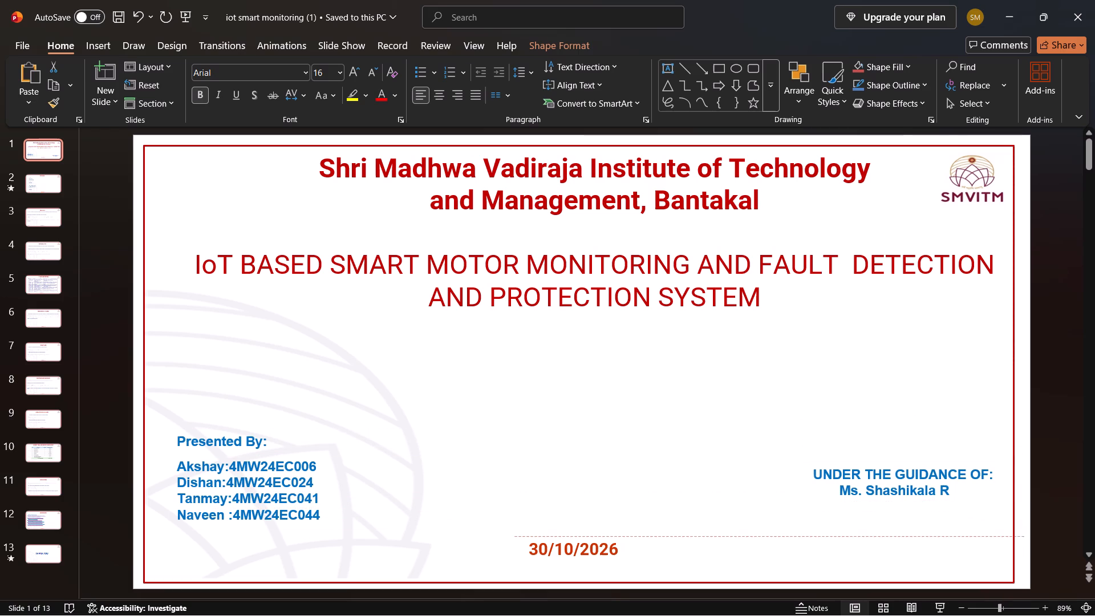
pyautogui.moveTo(817, 461); pyautogui.dragTo(817, 462)
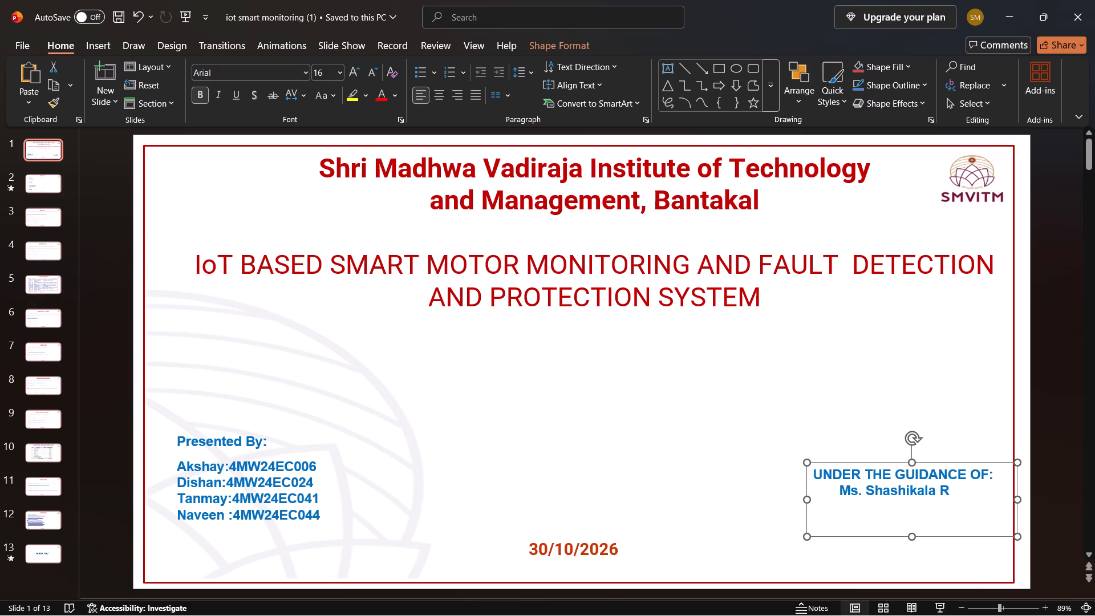
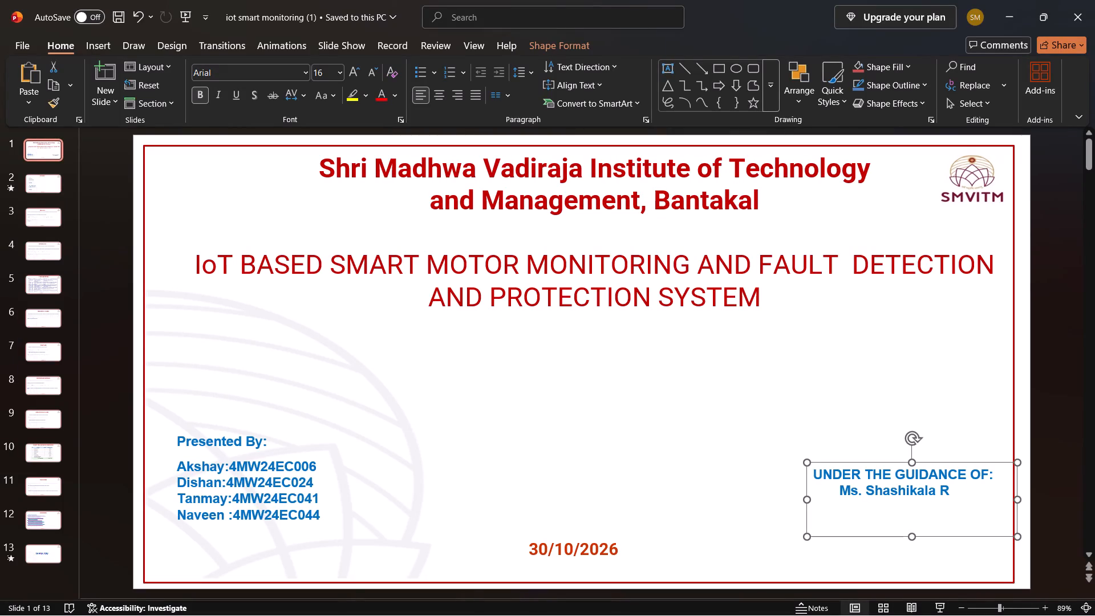
# Move the "UNDER THE GUIDANCE OF:" text box up on the title slide, slightly above the level of the "Presented By:" heading.
pyautogui.moveTo(828, 464); pyautogui.dragTo(821, 417)
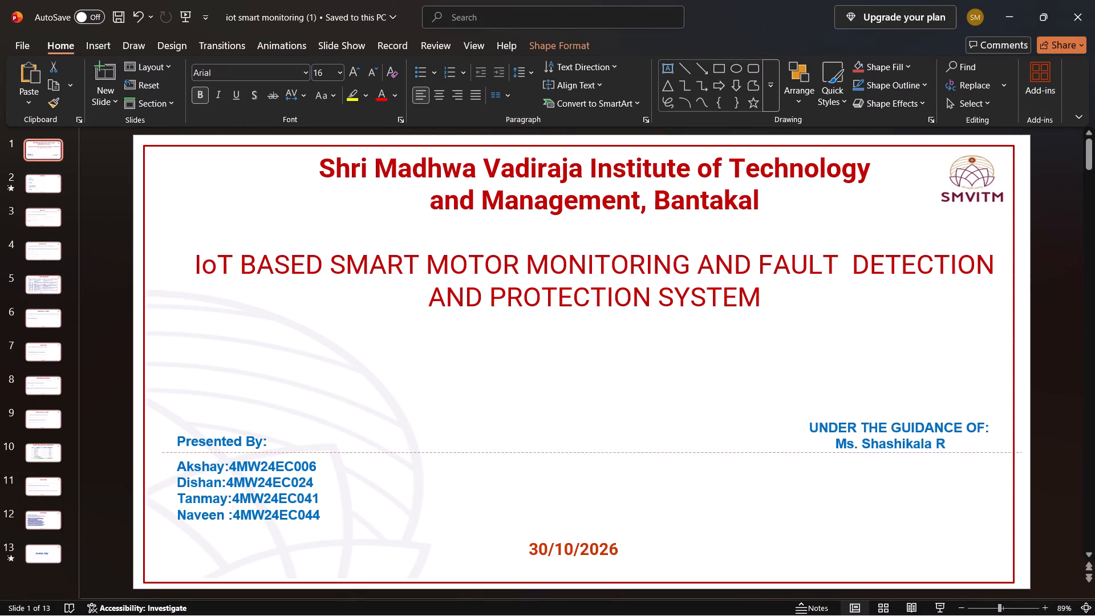
pyautogui.moveTo(821, 417); pyautogui.dragTo(833, 423)
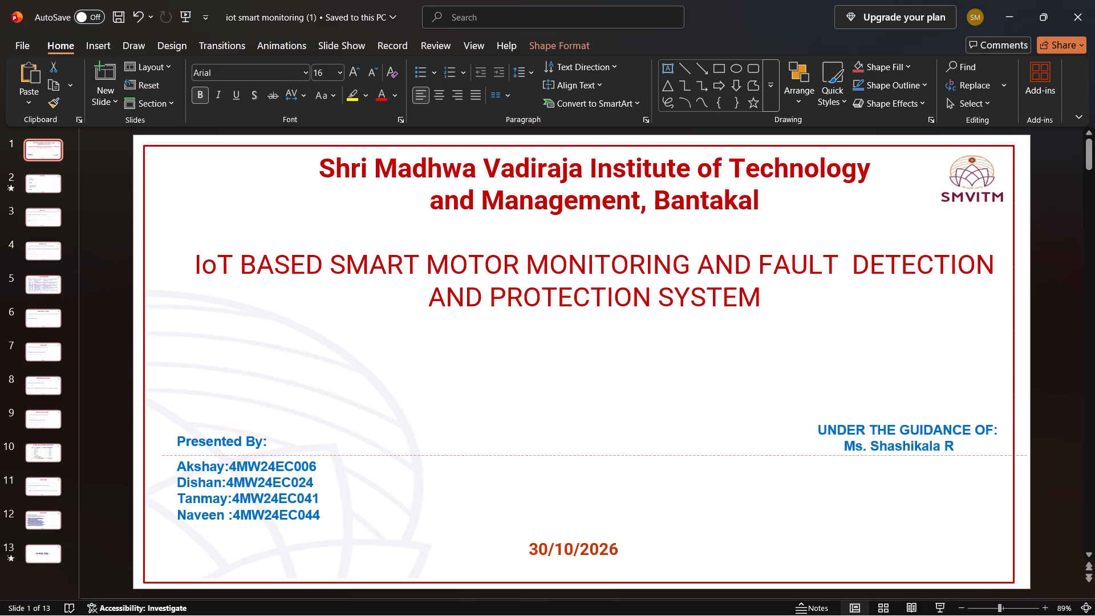
pyautogui.moveTo(833, 423); pyautogui.dragTo(834, 418)
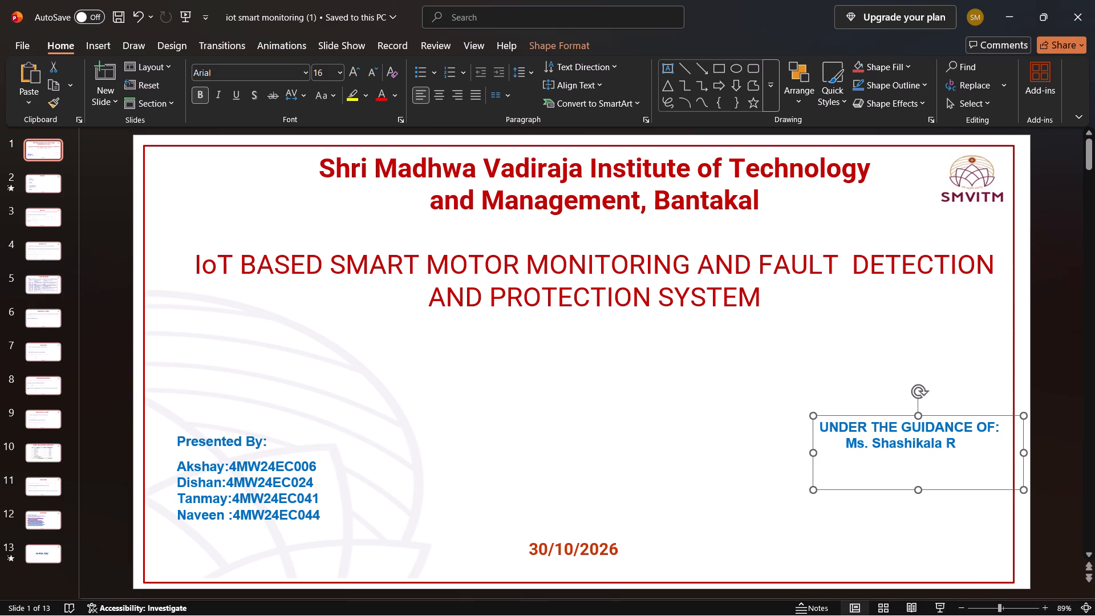
# Open the presenter list under "Presented By:" for editing at the end of its second entry.
pyautogui.click(282, 443)
pyautogui.click(274, 456)
pyautogui.click(313, 453)
pyautogui.click(314, 481)
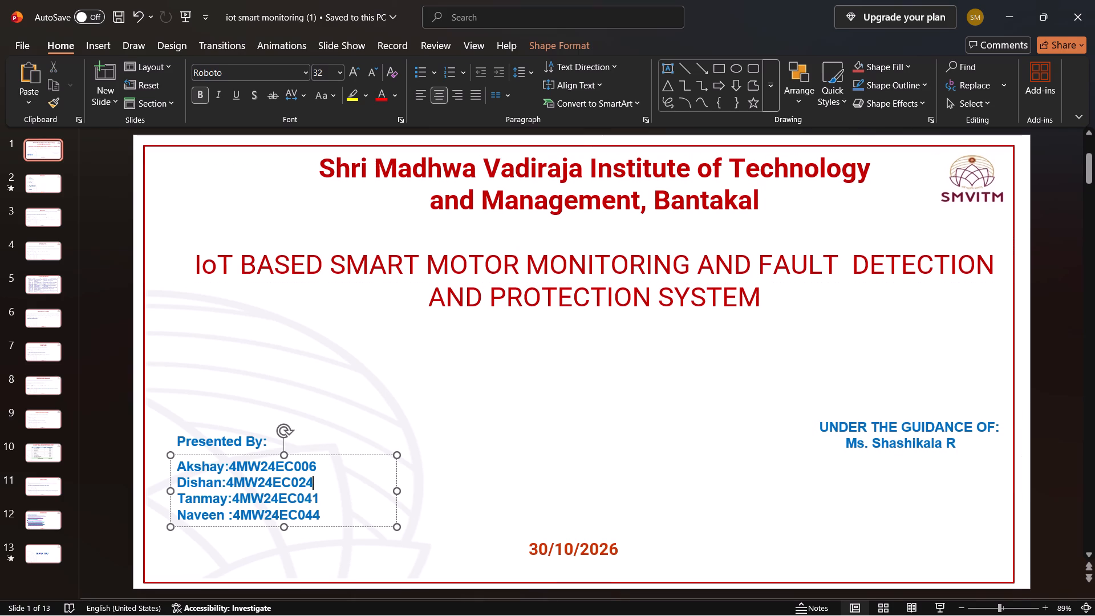
# Move the presenter names and register numbers box to the middle of the title slide, level with the guidance text.
pyautogui.moveTo(330, 453); pyautogui.dragTo(459, 415)
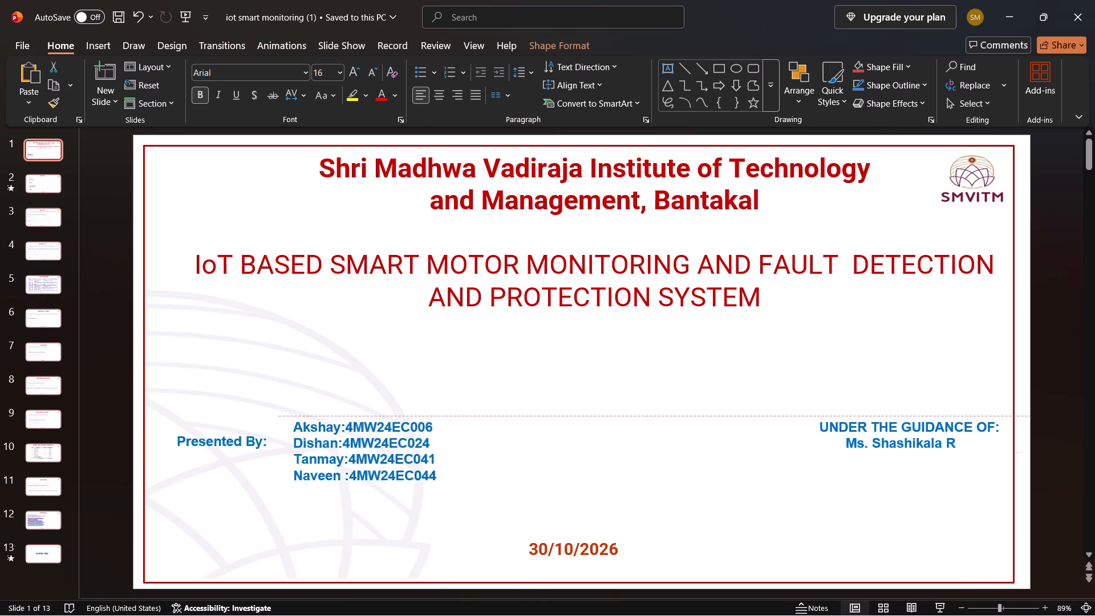
pyautogui.moveTo(459, 415); pyautogui.dragTo(561, 409)
pyautogui.moveTo(547, 408); pyautogui.dragTo(554, 408)
pyautogui.click(558, 442)
pyautogui.moveTo(541, 411); pyautogui.dragTo(656, 414)
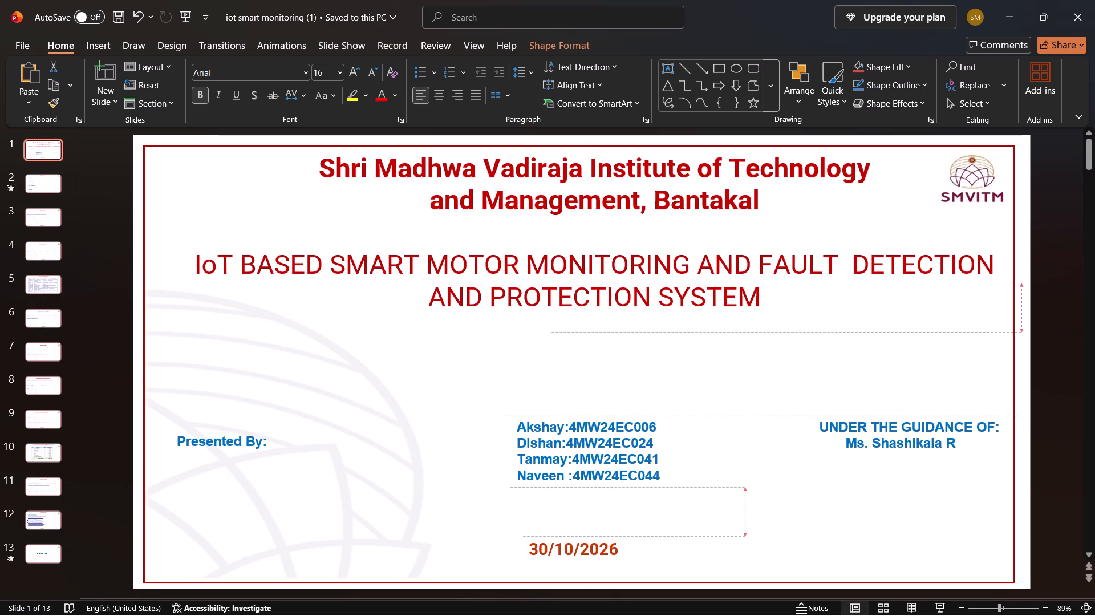
pyautogui.moveTo(656, 414); pyautogui.dragTo(635, 415)
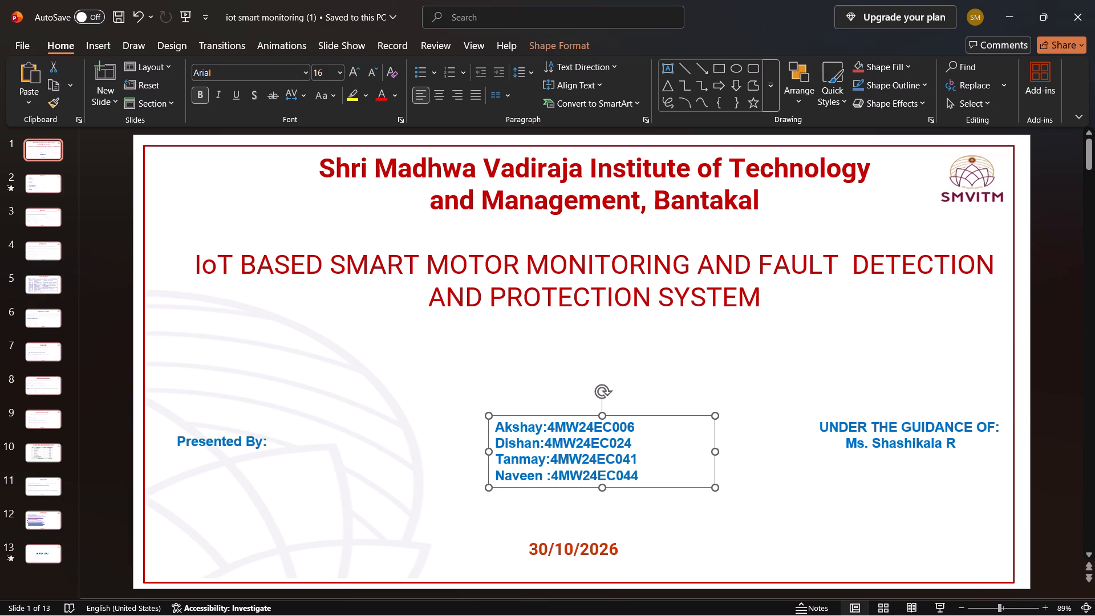
# Move the "Presented By:" heading above the presenter names on the title slide, leaving a gap between them.
pyautogui.click(222, 444)
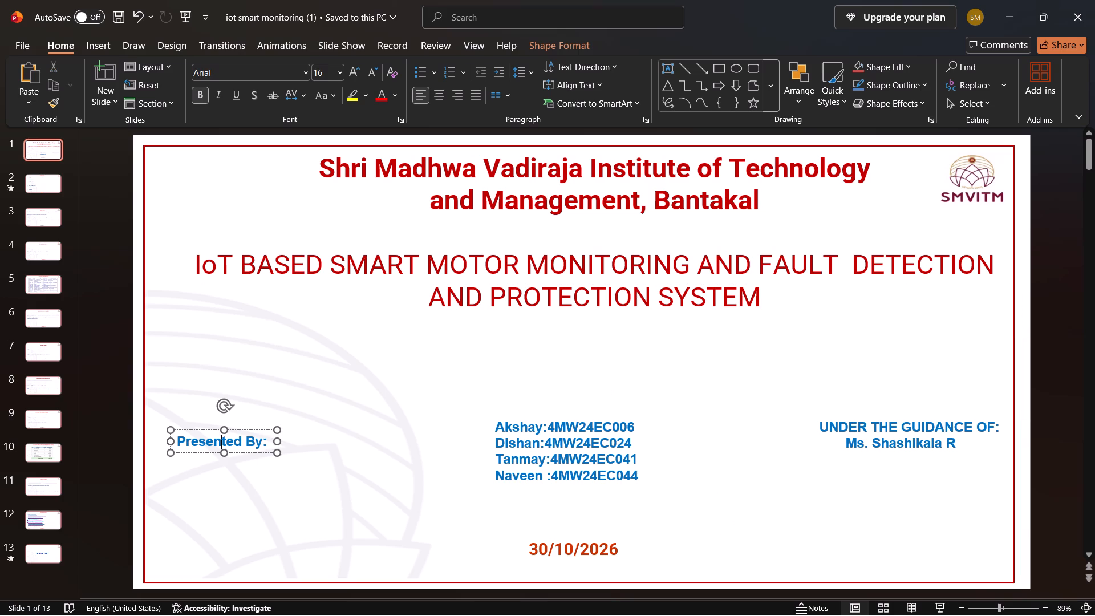
pyautogui.moveTo(244, 431); pyautogui.dragTo(562, 392)
pyautogui.click(562, 392)
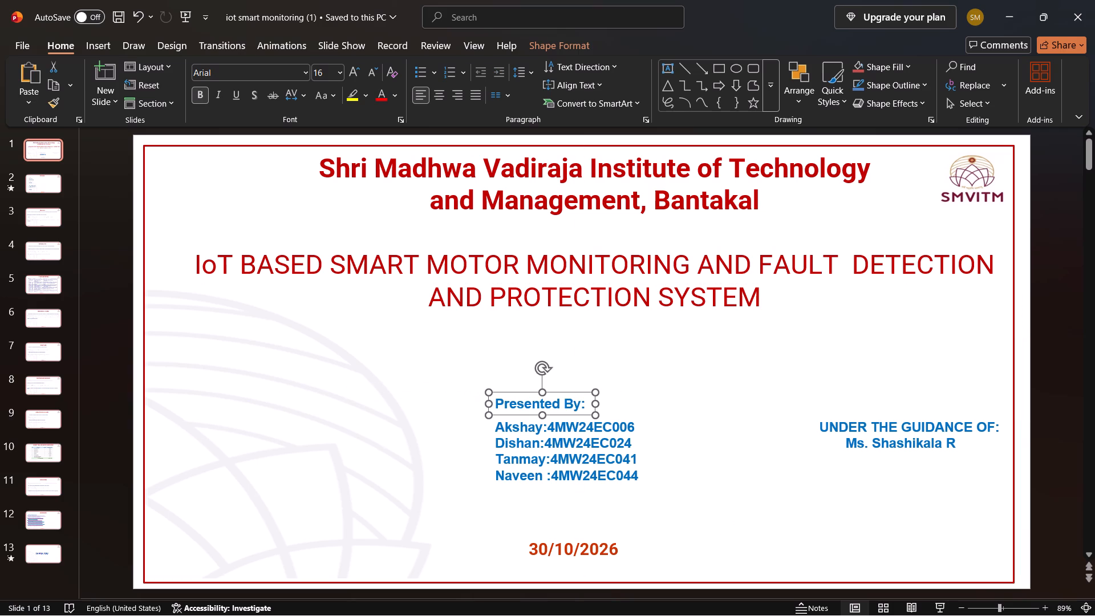
pyautogui.click(554, 391)
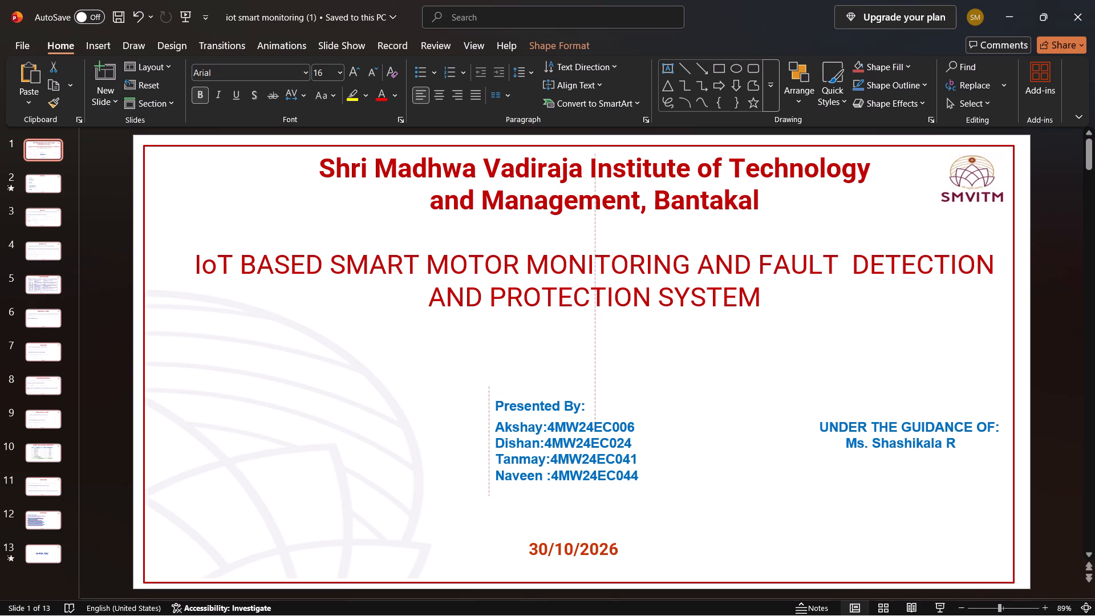
pyautogui.moveTo(546, 395); pyautogui.dragTo(547, 375)
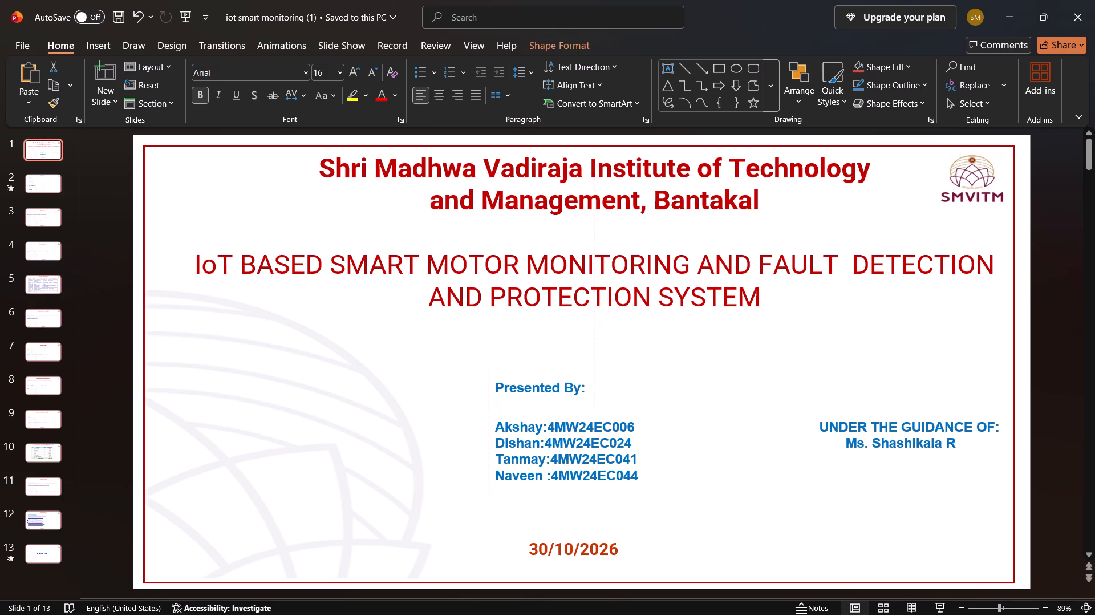
pyautogui.moveTo(547, 375); pyautogui.dragTo(547, 372)
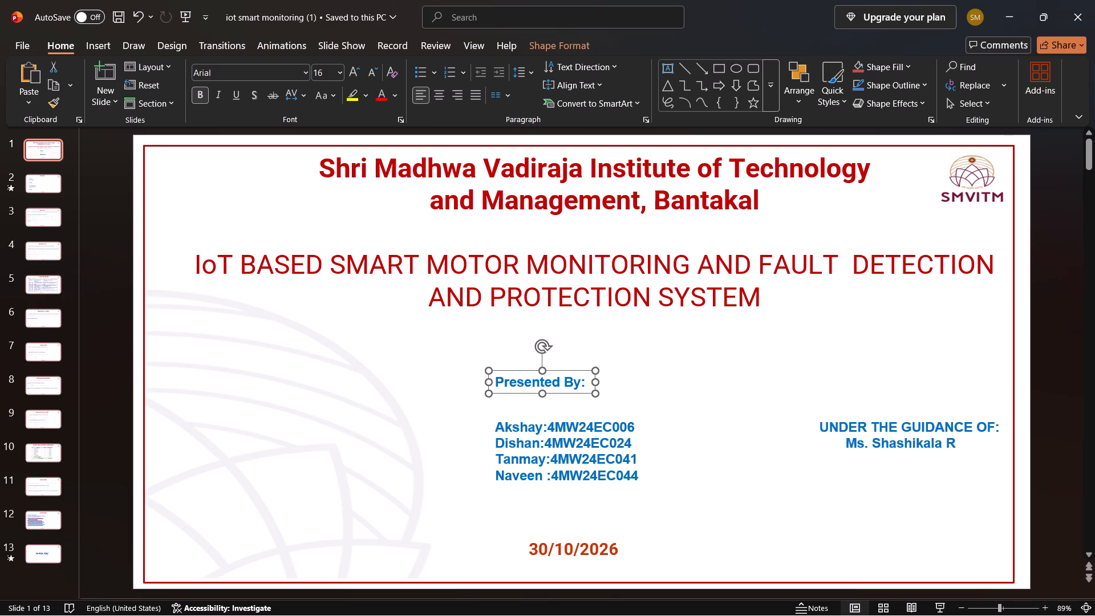
# Move the presenter names box up and slightly left so it sits just beneath the "Presented By:" heading.
pyautogui.click(541, 445)
pyautogui.moveTo(542, 414); pyautogui.dragTo(542, 413)
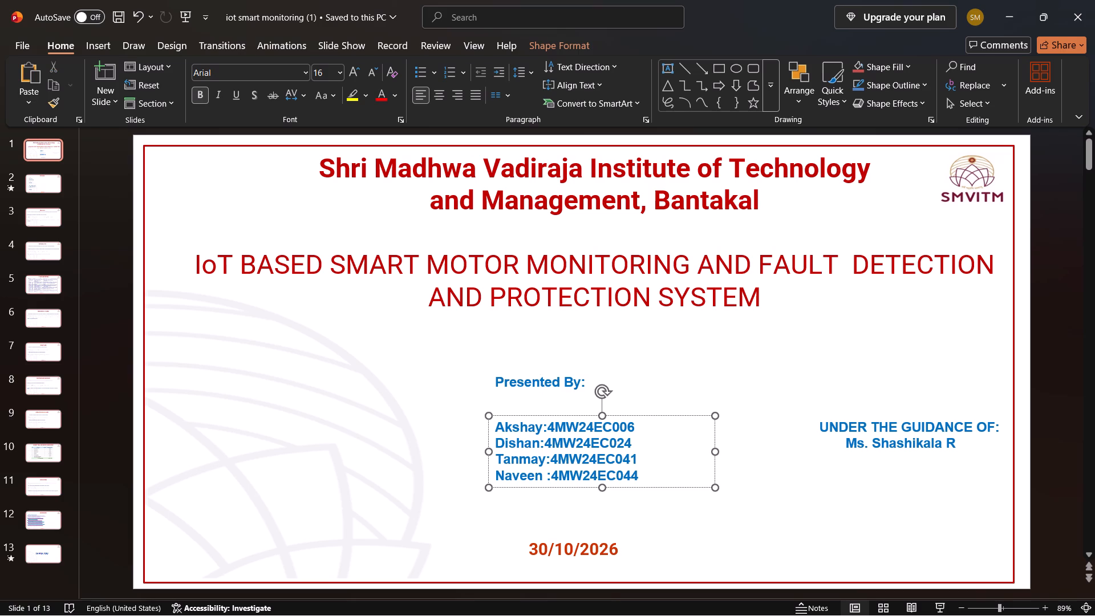
pyautogui.moveTo(542, 413); pyautogui.dragTo(541, 406)
pyautogui.click(541, 406)
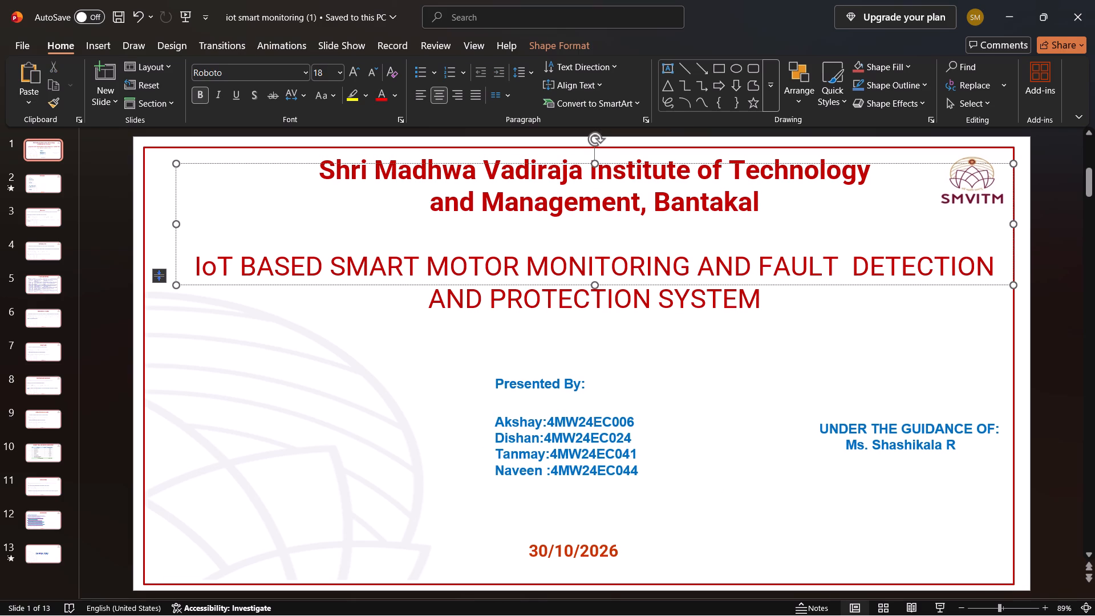
pyautogui.click(529, 425)
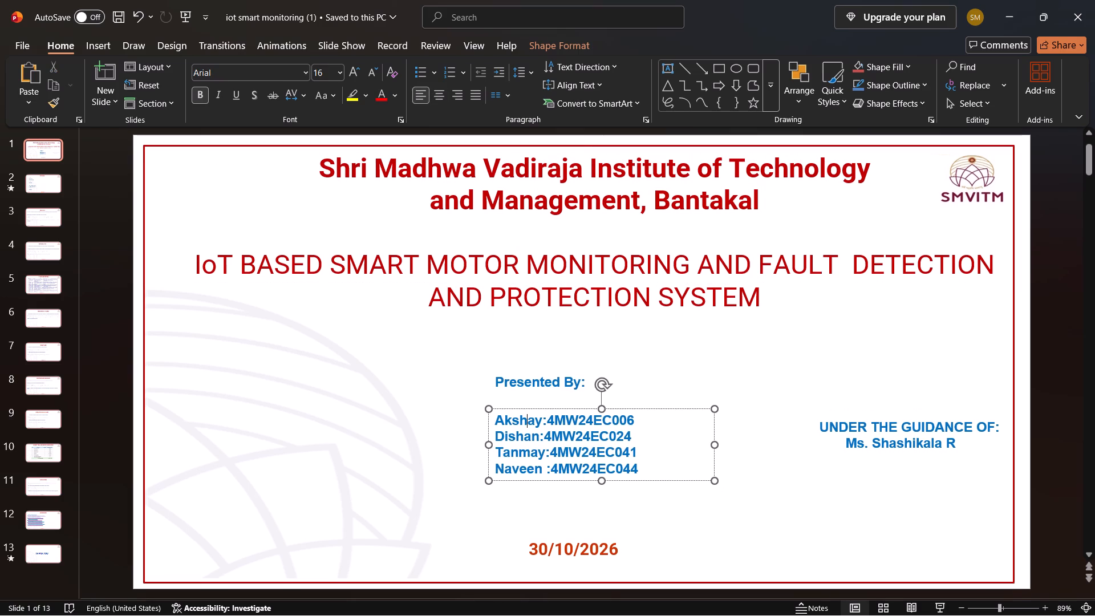
pyautogui.moveTo(535, 407); pyautogui.dragTo(543, 403)
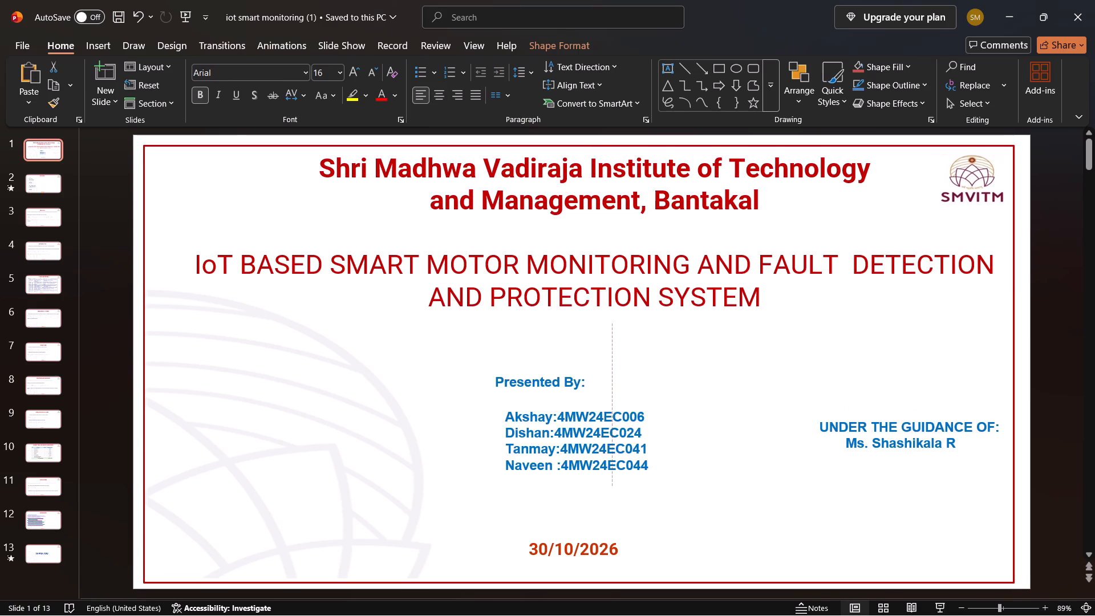
pyautogui.moveTo(543, 403); pyautogui.dragTo(543, 402)
pyautogui.click(543, 402)
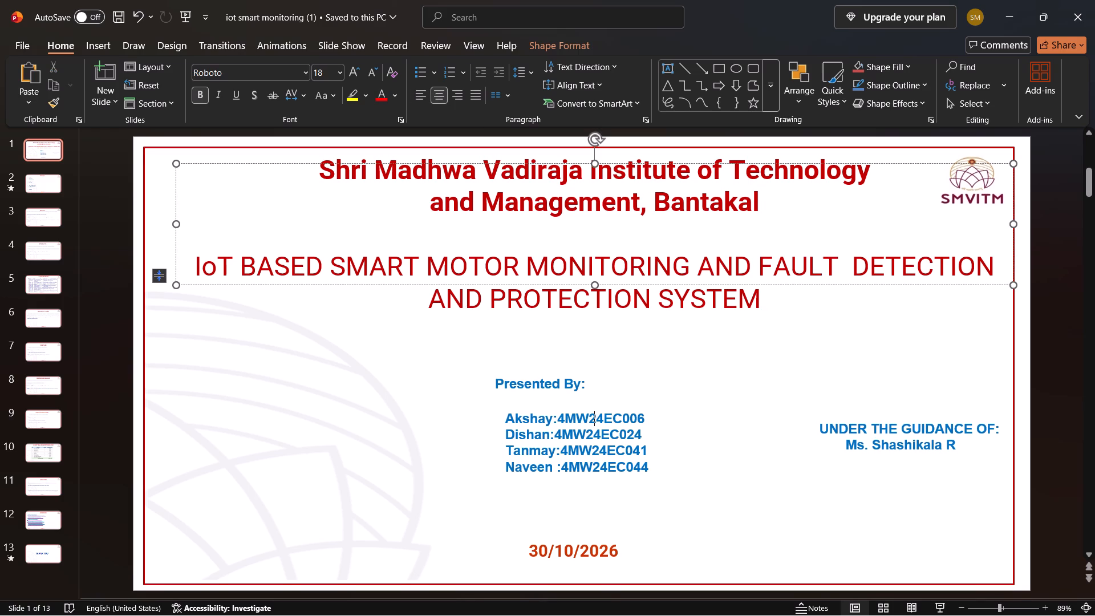
pyautogui.click(549, 420)
pyautogui.moveTo(547, 406); pyautogui.dragTo(525, 397)
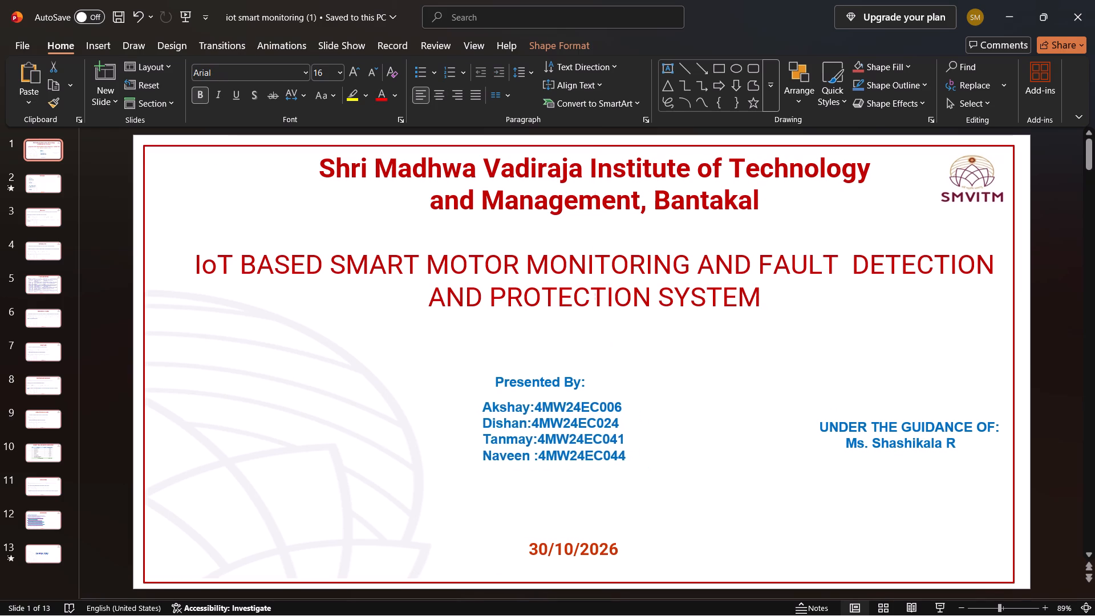
pyautogui.moveTo(525, 397); pyautogui.dragTo(521, 396)
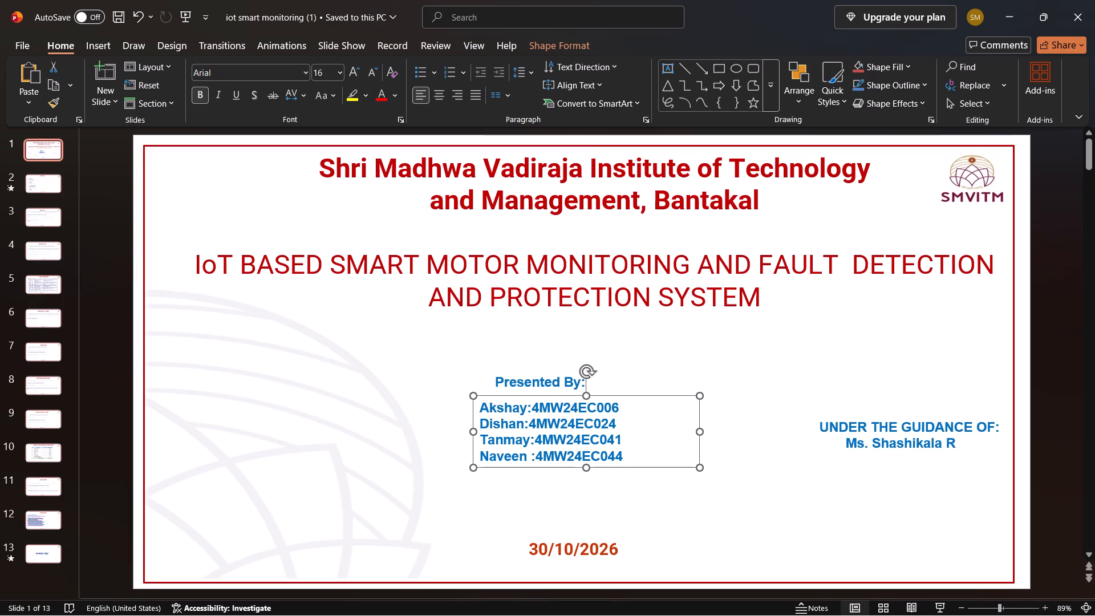
# Shift the "Presented By:" heading slightly right to centre it over the presenter names.
pyautogui.click(529, 382)
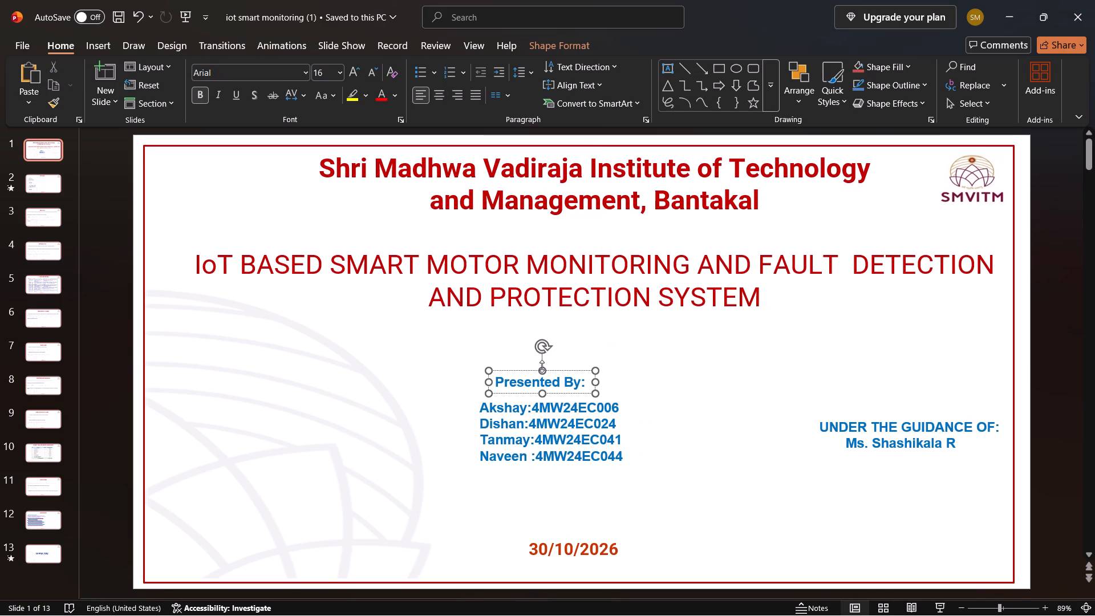
pyautogui.moveTo(523, 370); pyautogui.dragTo(525, 370)
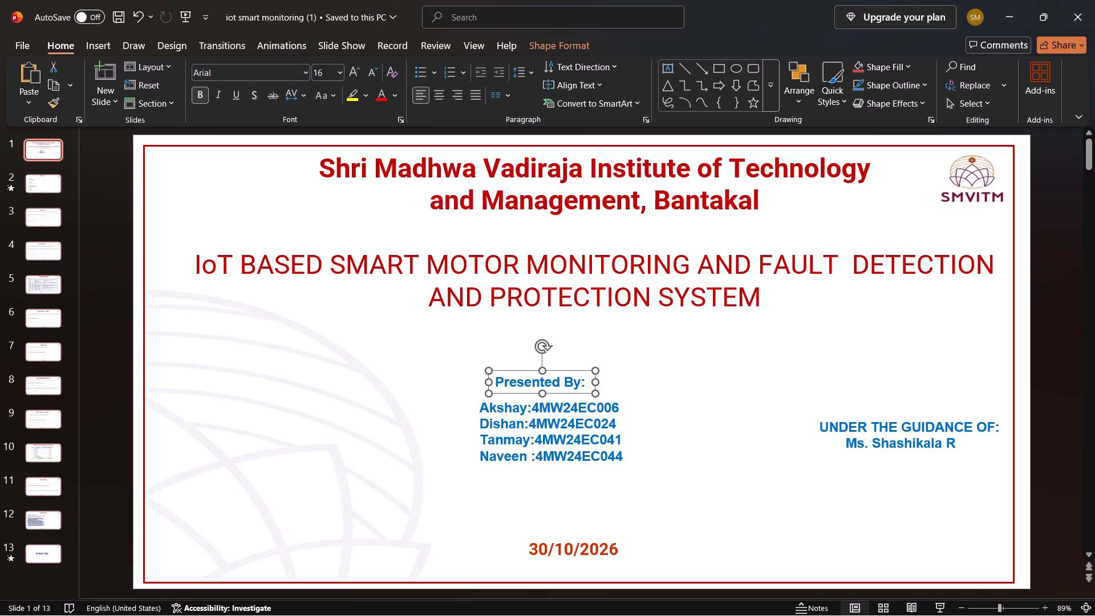
pyautogui.moveTo(525, 370); pyautogui.dragTo(540, 371)
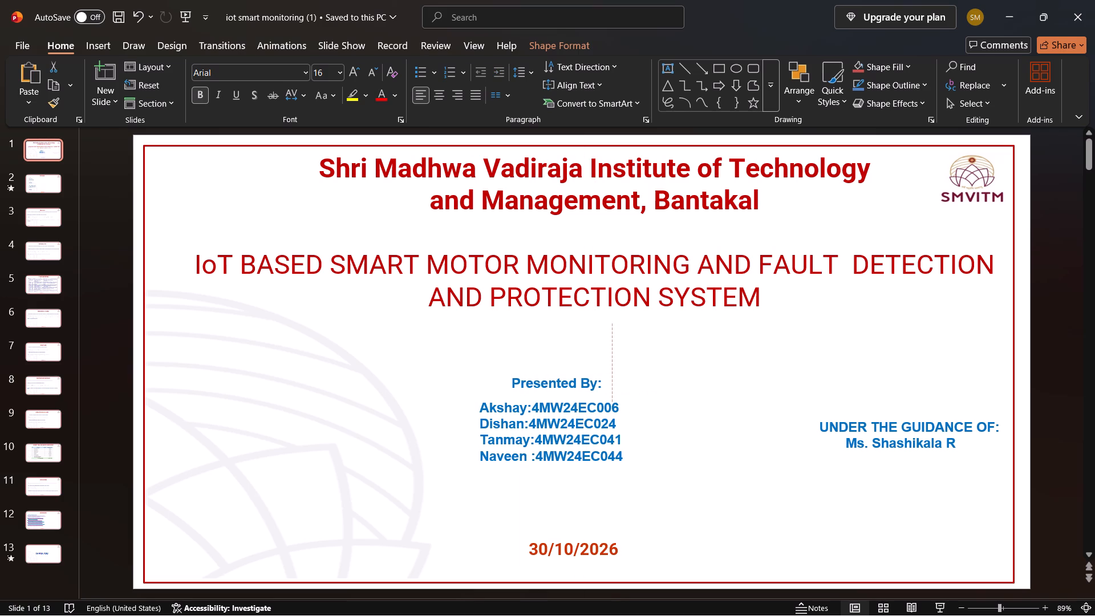
pyautogui.moveTo(540, 371); pyautogui.dragTo(529, 372)
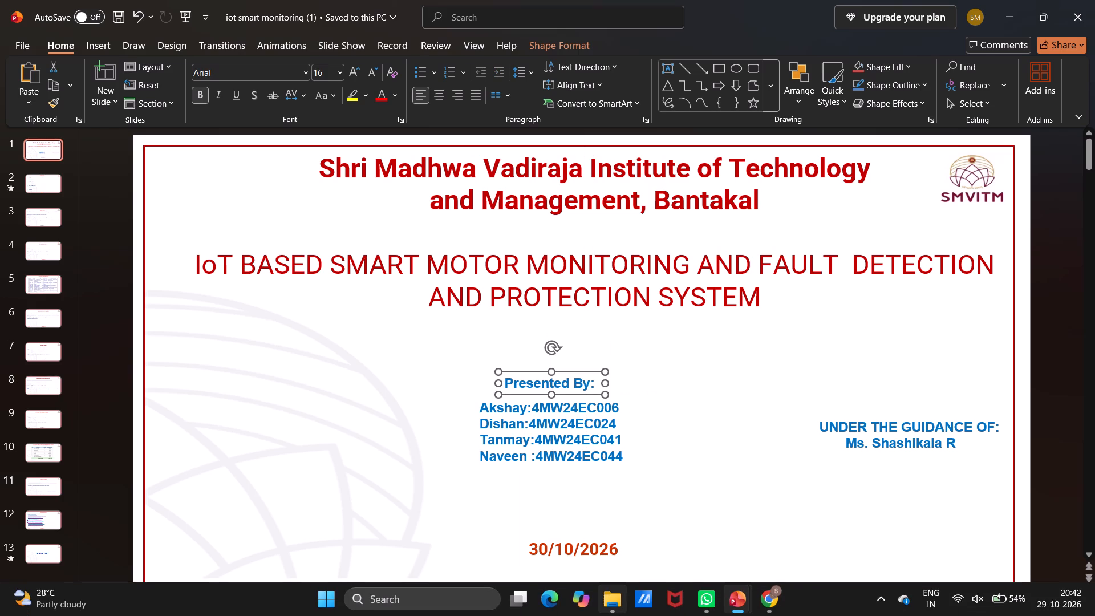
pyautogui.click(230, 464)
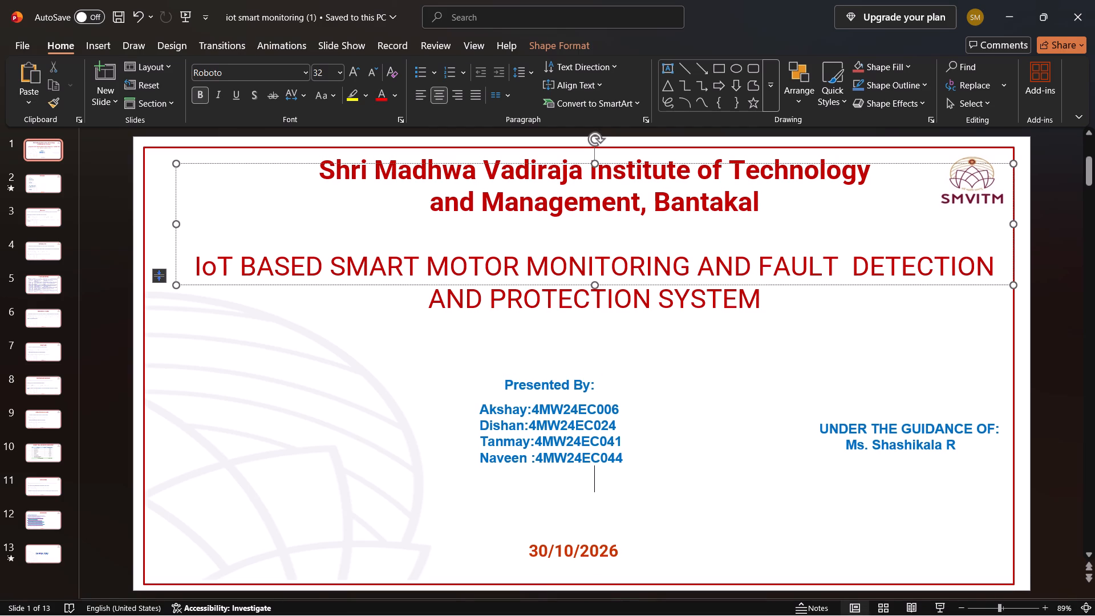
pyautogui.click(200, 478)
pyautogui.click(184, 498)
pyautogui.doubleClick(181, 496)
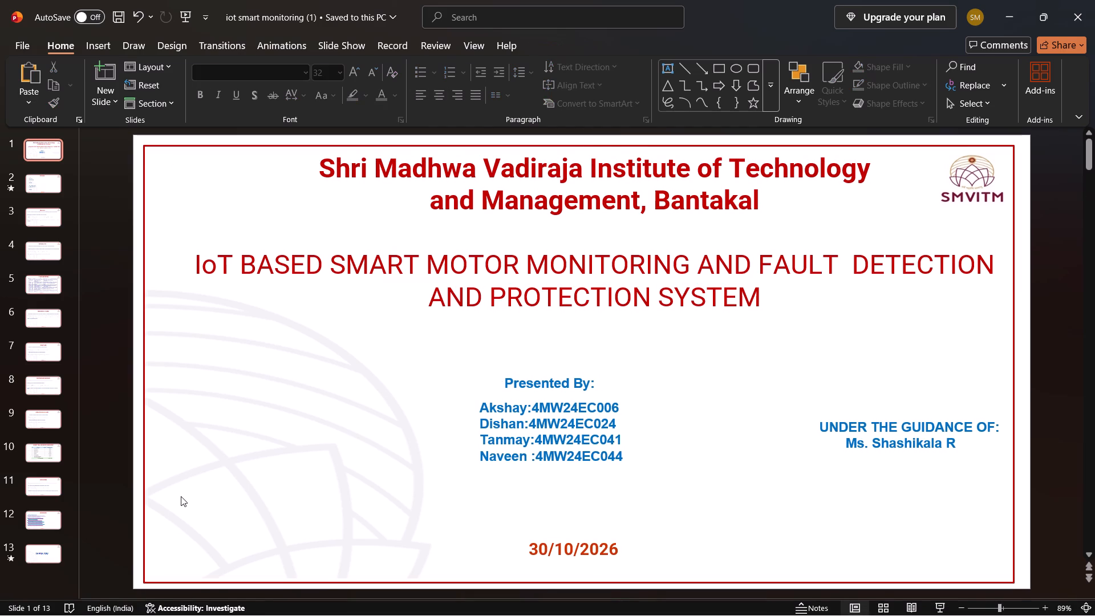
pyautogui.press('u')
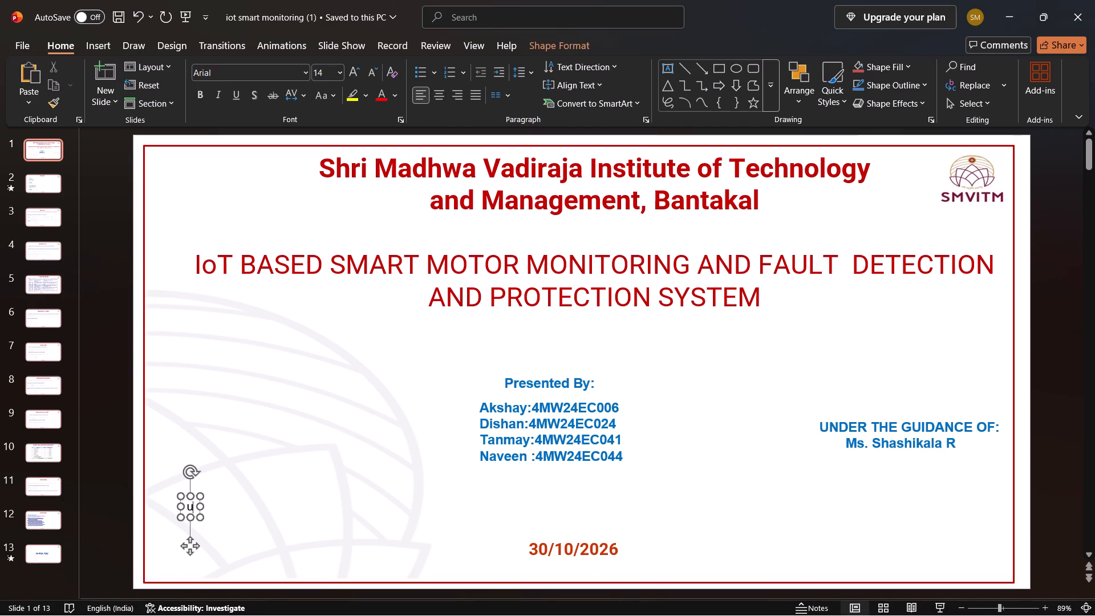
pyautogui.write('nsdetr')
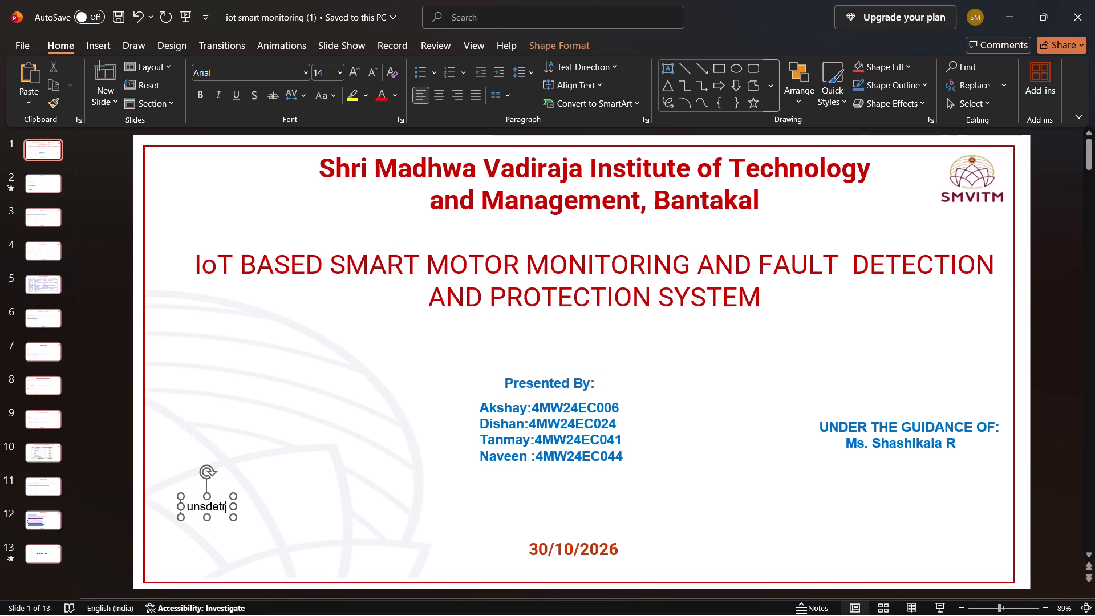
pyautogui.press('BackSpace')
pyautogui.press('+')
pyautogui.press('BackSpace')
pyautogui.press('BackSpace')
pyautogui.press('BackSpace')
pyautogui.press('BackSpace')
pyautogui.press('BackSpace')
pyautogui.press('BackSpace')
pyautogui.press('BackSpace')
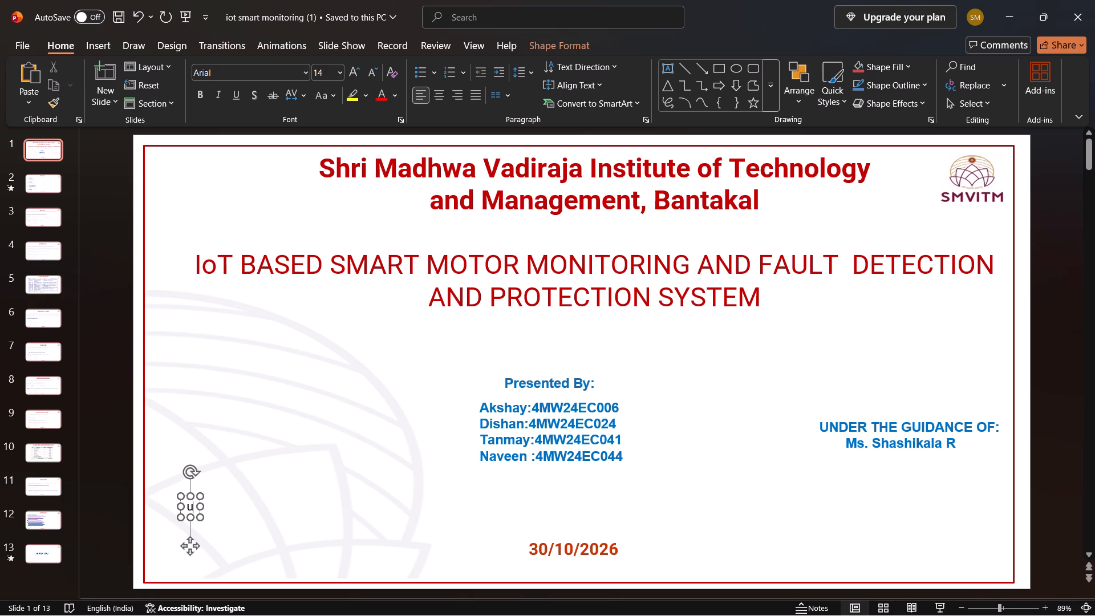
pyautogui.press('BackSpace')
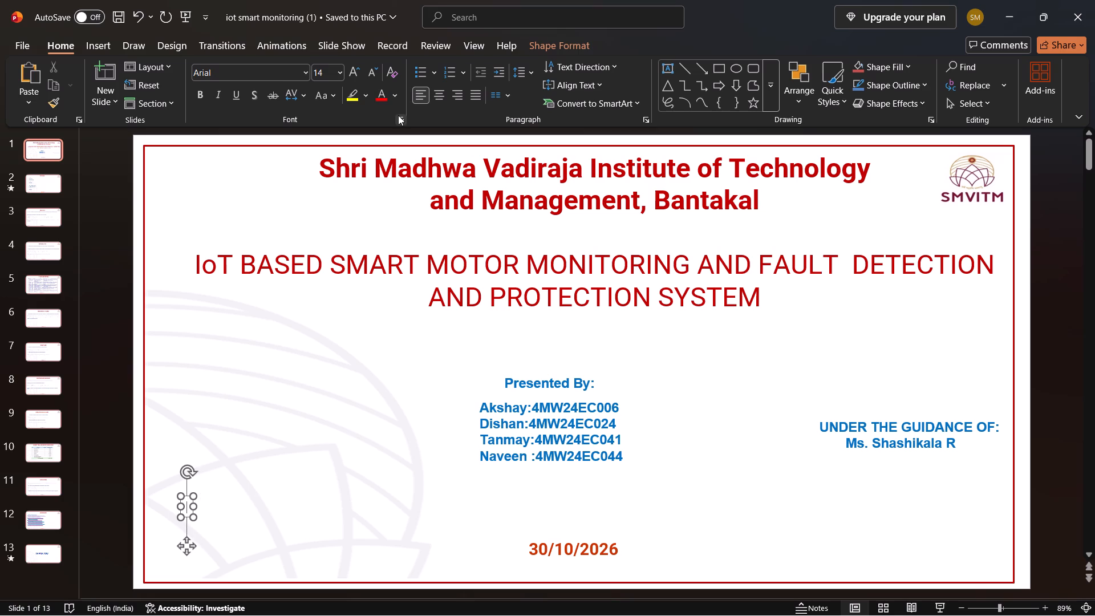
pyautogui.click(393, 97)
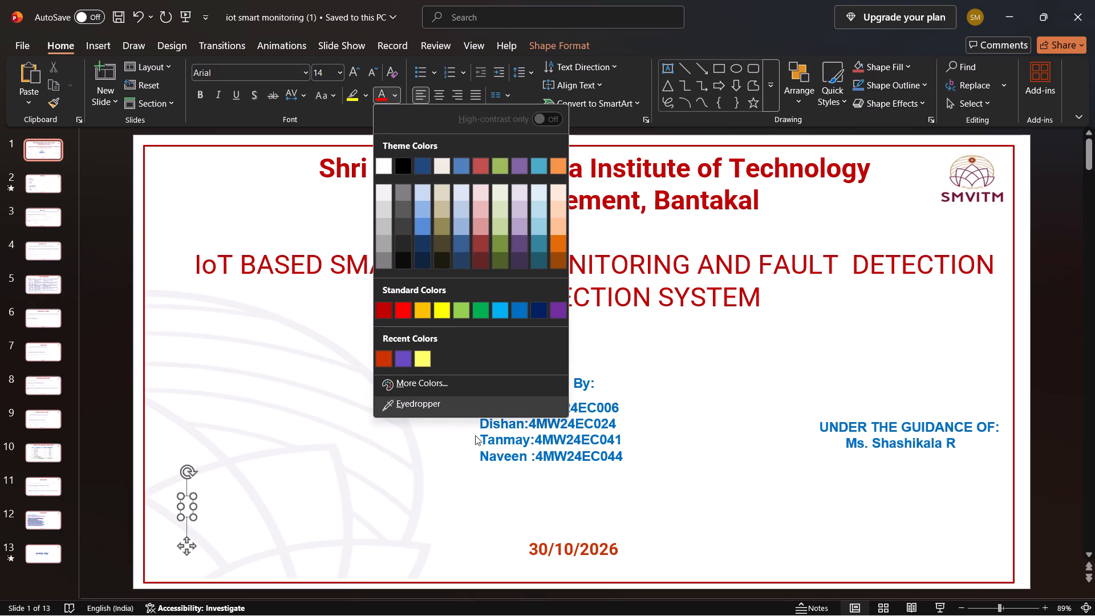
# Copy the two-line "UNDER THE GUIDANCE OF:" text and paste it into the empty text box at the title slide's lower left.
pyautogui.click(628, 456)
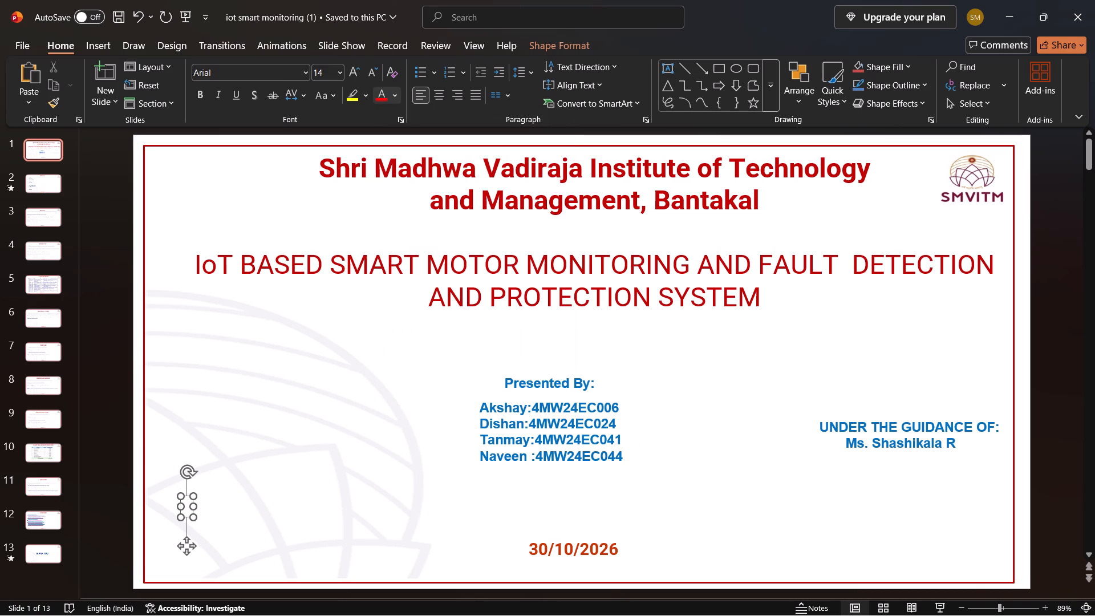
pyautogui.click(826, 426)
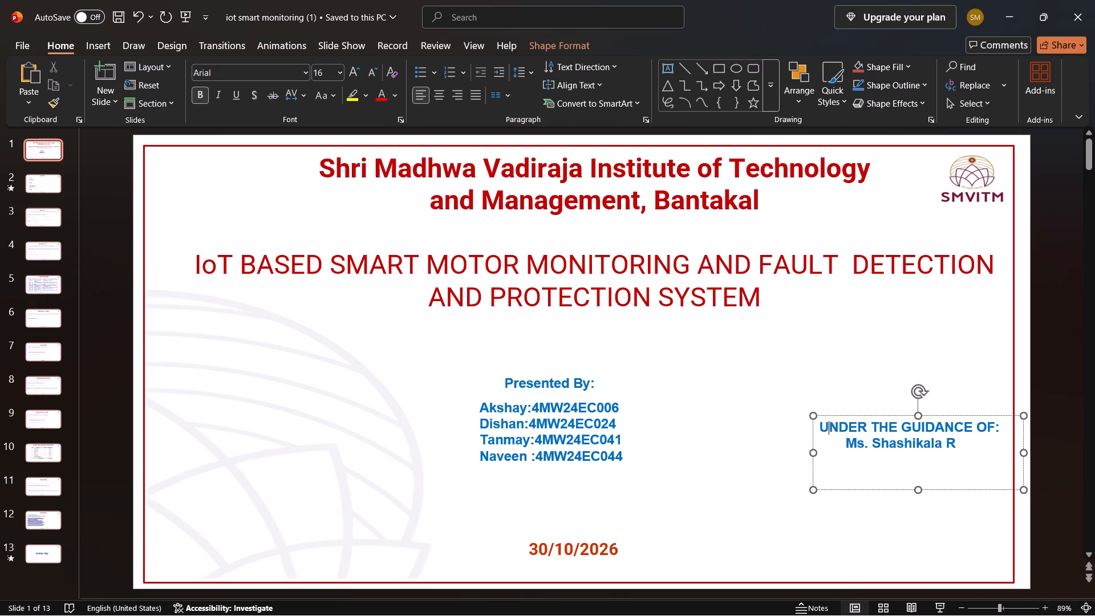
pyautogui.click(823, 426)
pyautogui.moveTo(828, 422); pyautogui.dragTo(985, 428)
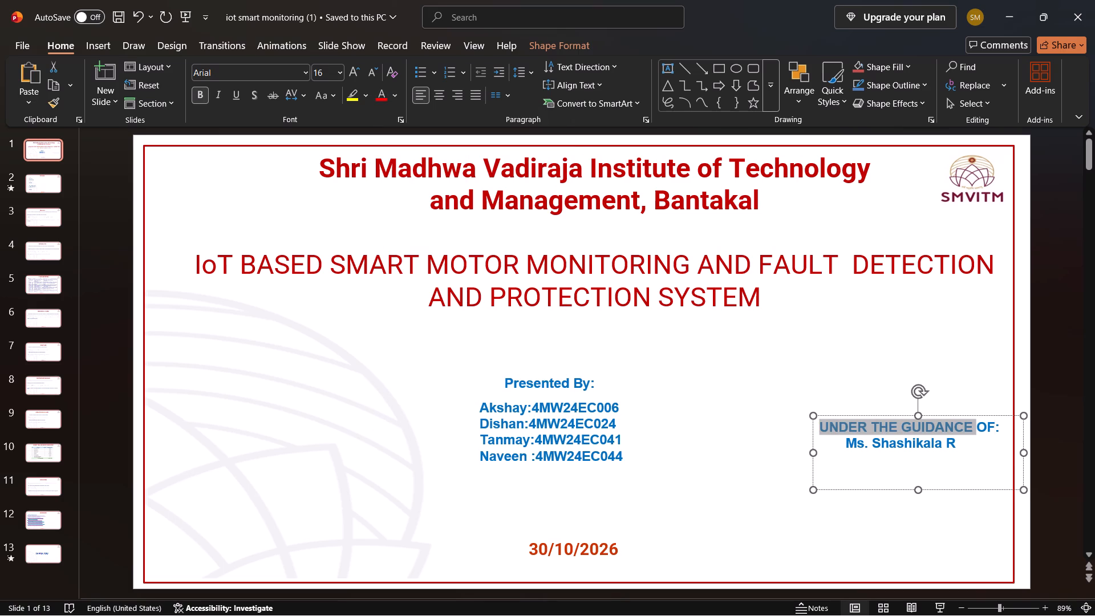
pyautogui.moveTo(985, 428); pyautogui.dragTo(982, 460)
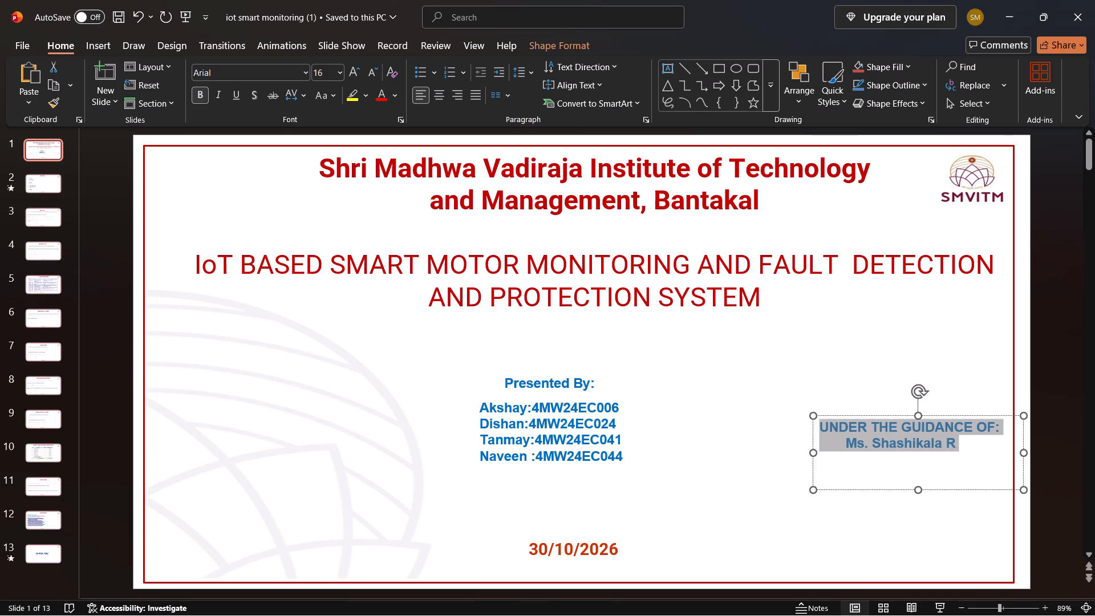
pyautogui.moveTo(982, 460); pyautogui.dragTo(982, 460)
pyautogui.hotkey('ctrl', 'c')
pyautogui.click(195, 495)
pyautogui.click(193, 493)
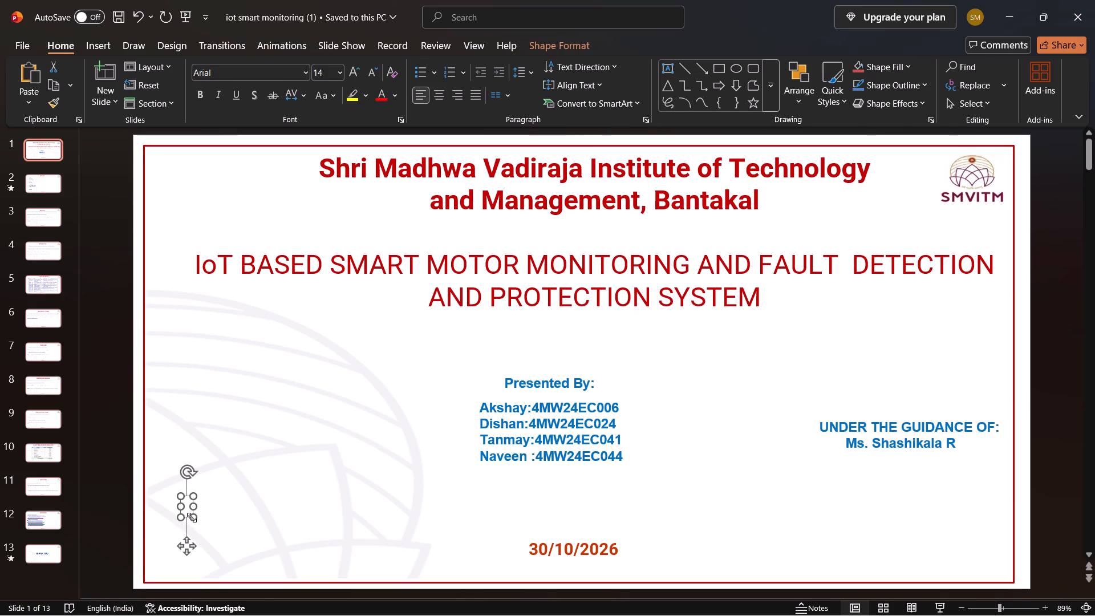
pyautogui.hotkey('ctrl', 'v')
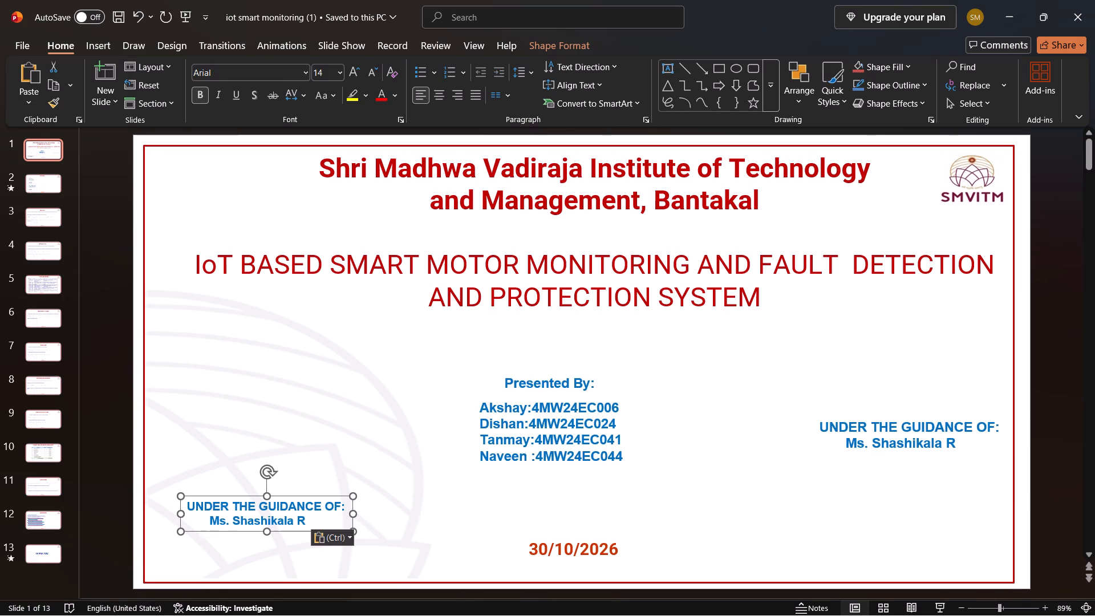
# Move the pasted guidance text slightly up and left, close to the slide's left border.
pyautogui.moveTo(244, 496); pyautogui.dragTo(234, 482)
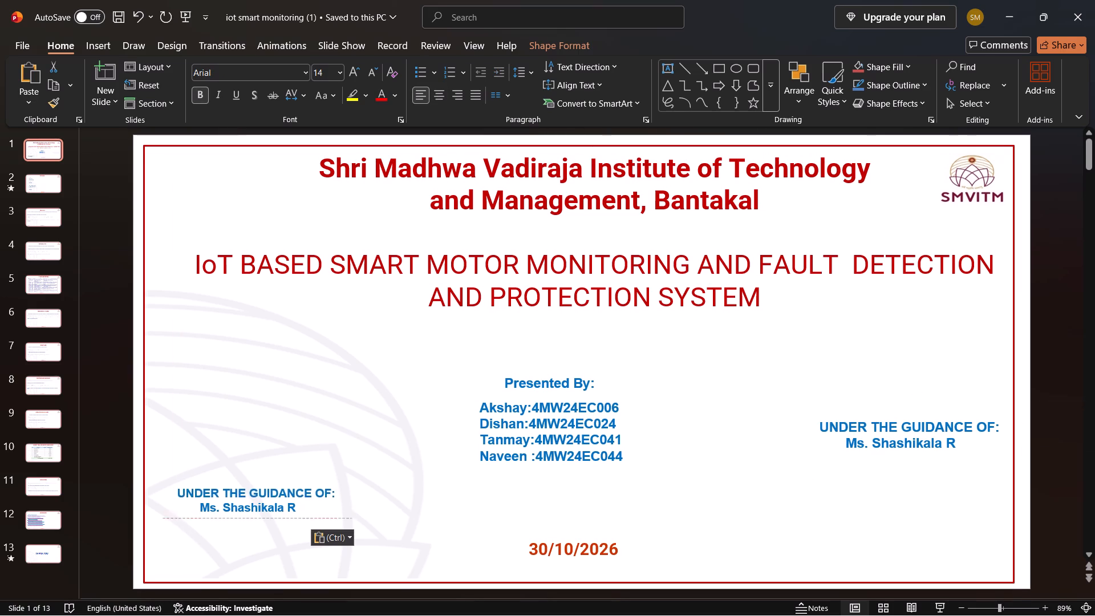
pyautogui.moveTo(234, 482); pyautogui.dragTo(226, 476)
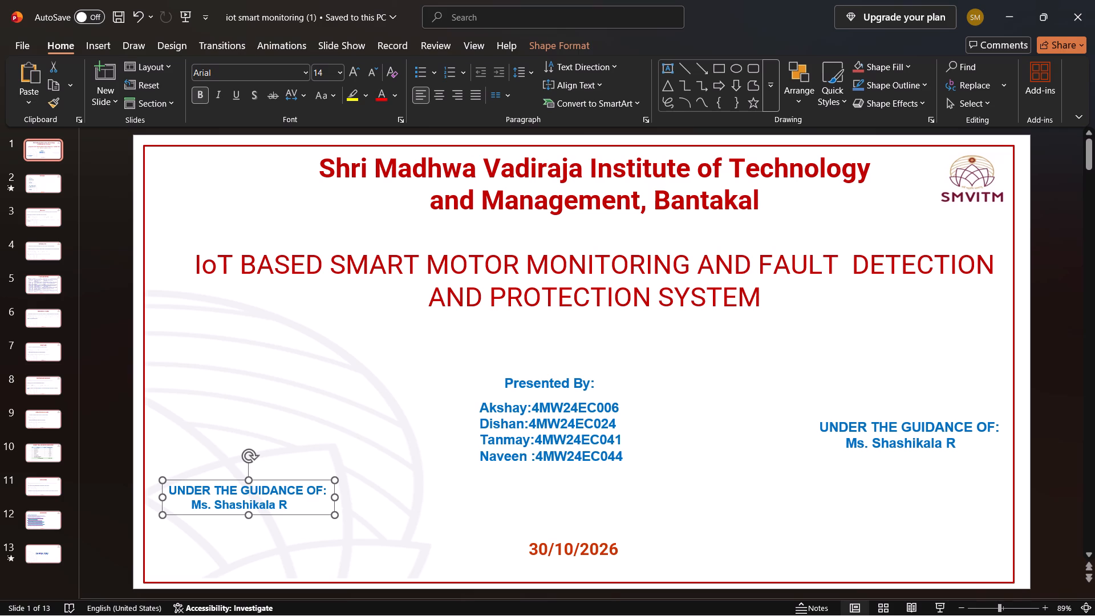
# Move the original guidance text box on the slide's right side down, roughly level with the pasted copy.
pyautogui.moveTo(889, 417); pyautogui.dragTo(884, 464)
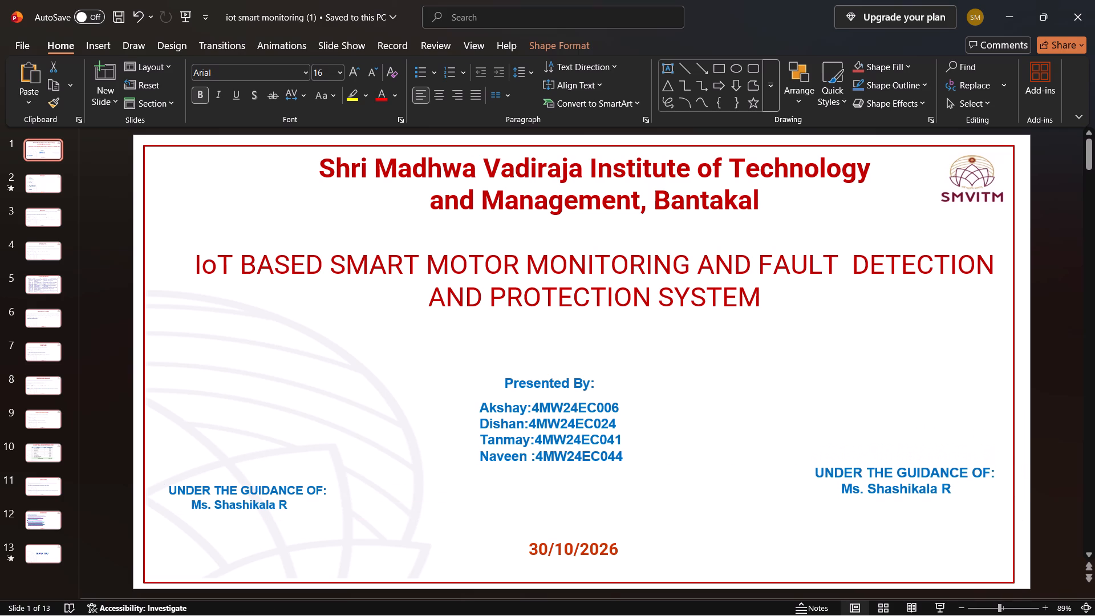
pyautogui.moveTo(884, 464); pyautogui.dragTo(884, 472)
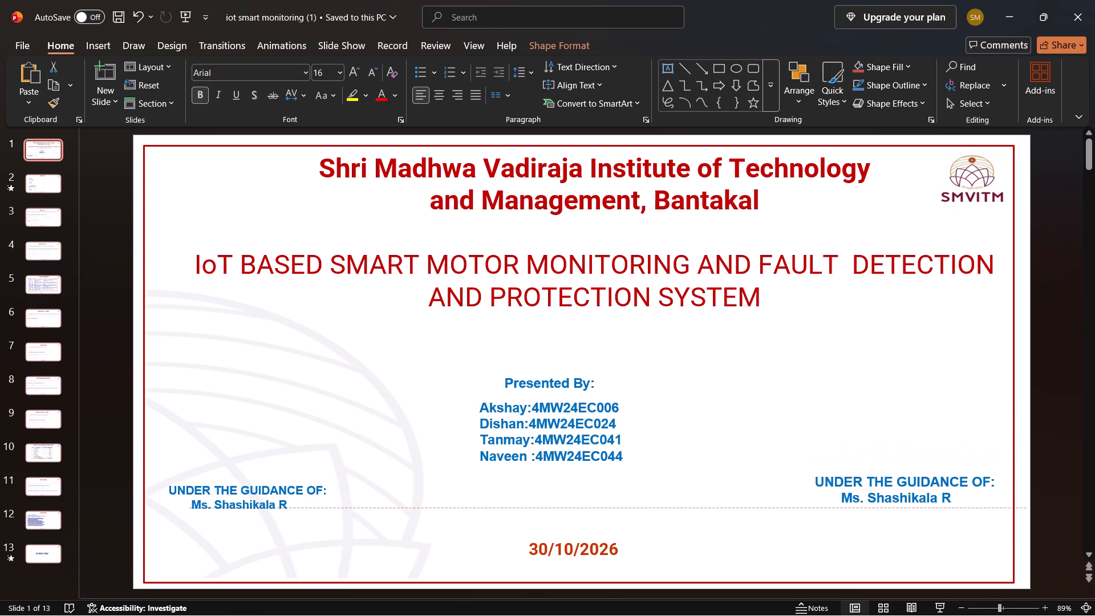
pyautogui.moveTo(884, 472); pyautogui.dragTo(883, 472)
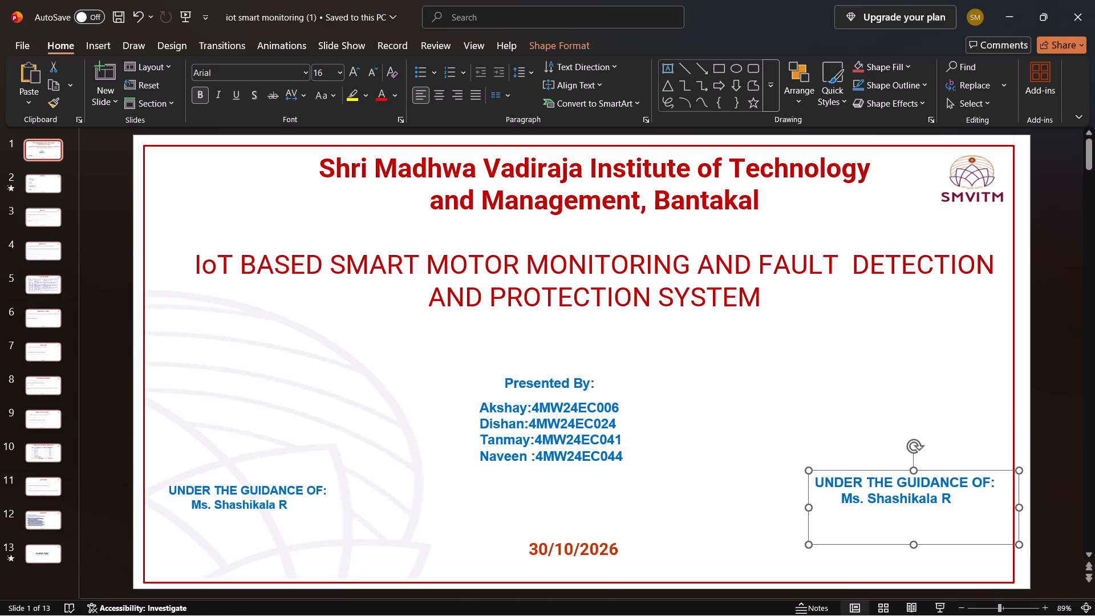
# Set the font size of both lines in the pasted guidance text to 16.
pyautogui.click(298, 505)
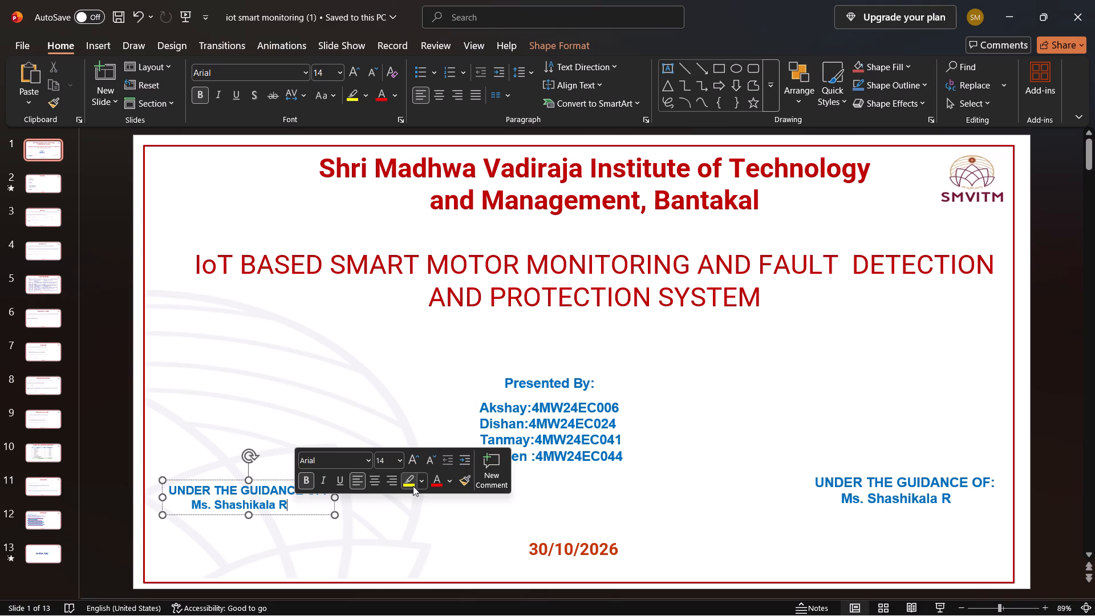
pyautogui.moveTo(294, 506); pyautogui.dragTo(192, 496)
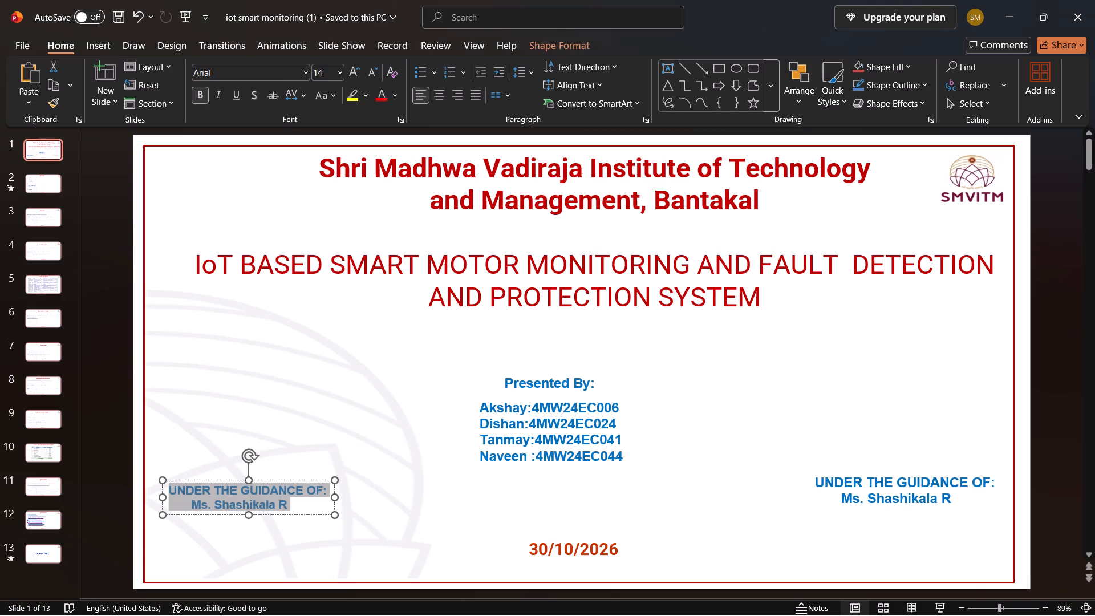
pyautogui.moveTo(192, 496); pyautogui.dragTo(181, 494)
pyautogui.click(286, 453)
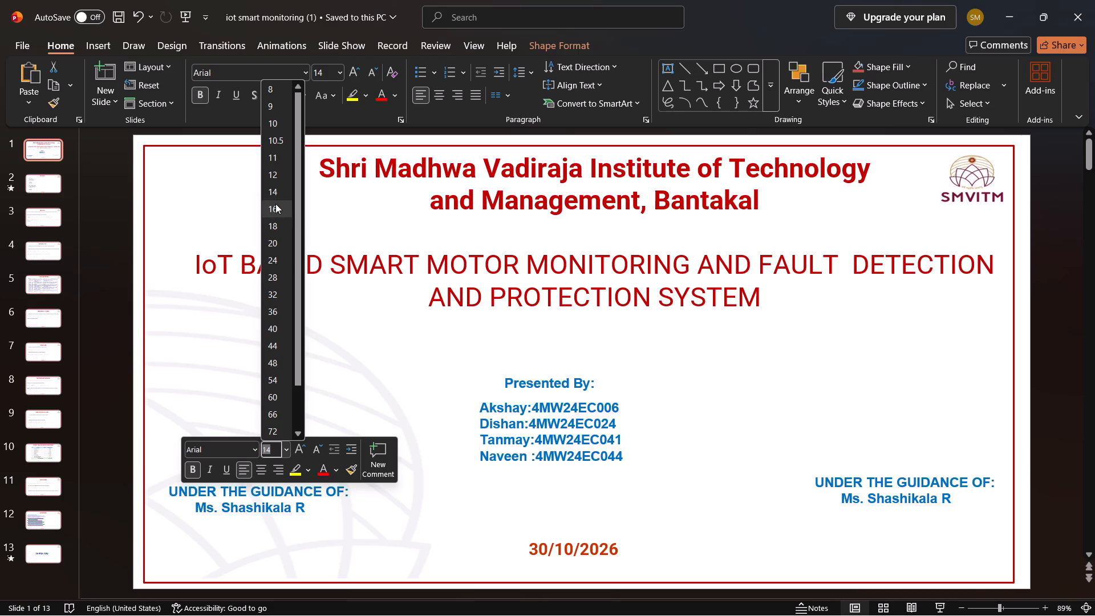
pyautogui.click(275, 205)
pyautogui.click(315, 501)
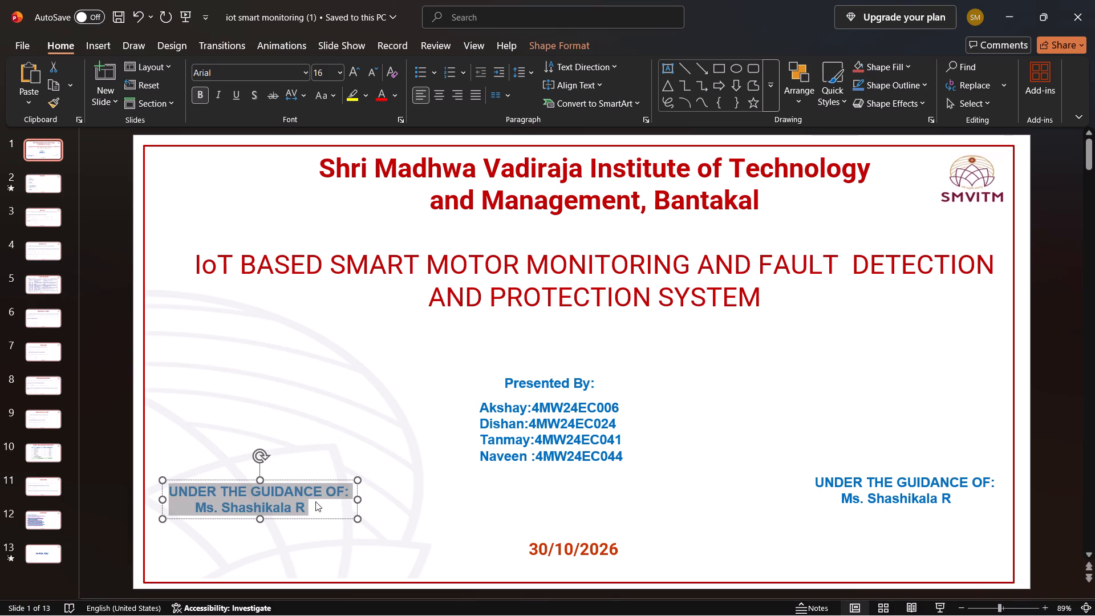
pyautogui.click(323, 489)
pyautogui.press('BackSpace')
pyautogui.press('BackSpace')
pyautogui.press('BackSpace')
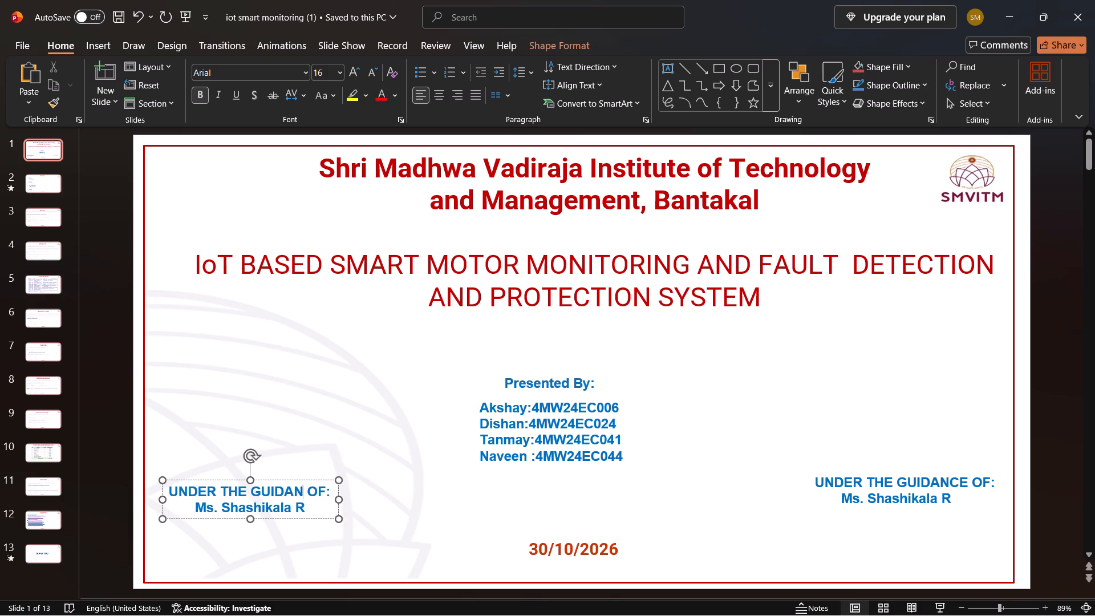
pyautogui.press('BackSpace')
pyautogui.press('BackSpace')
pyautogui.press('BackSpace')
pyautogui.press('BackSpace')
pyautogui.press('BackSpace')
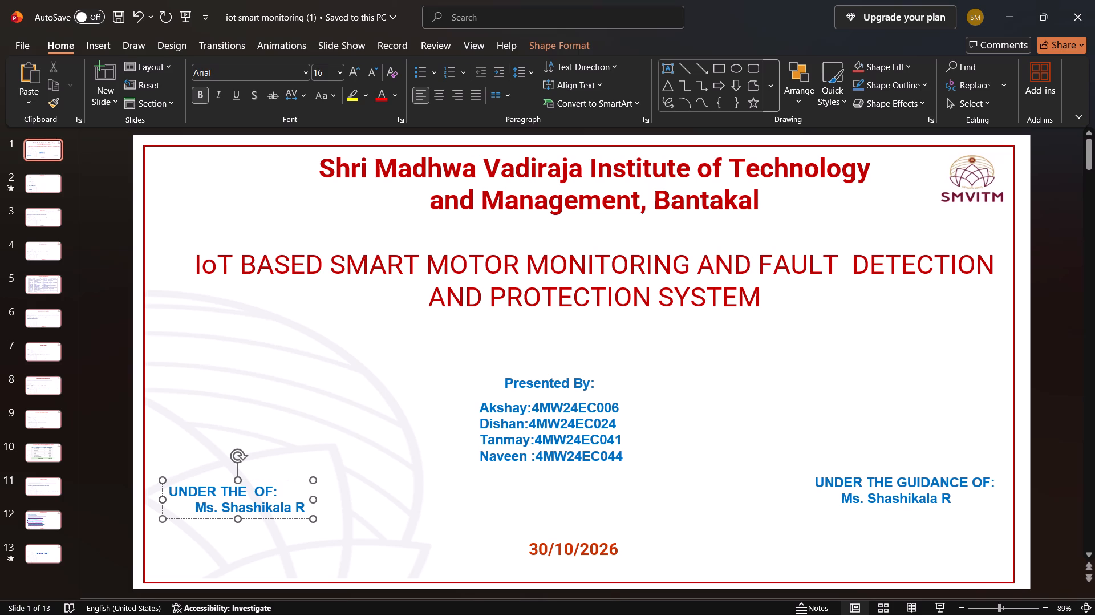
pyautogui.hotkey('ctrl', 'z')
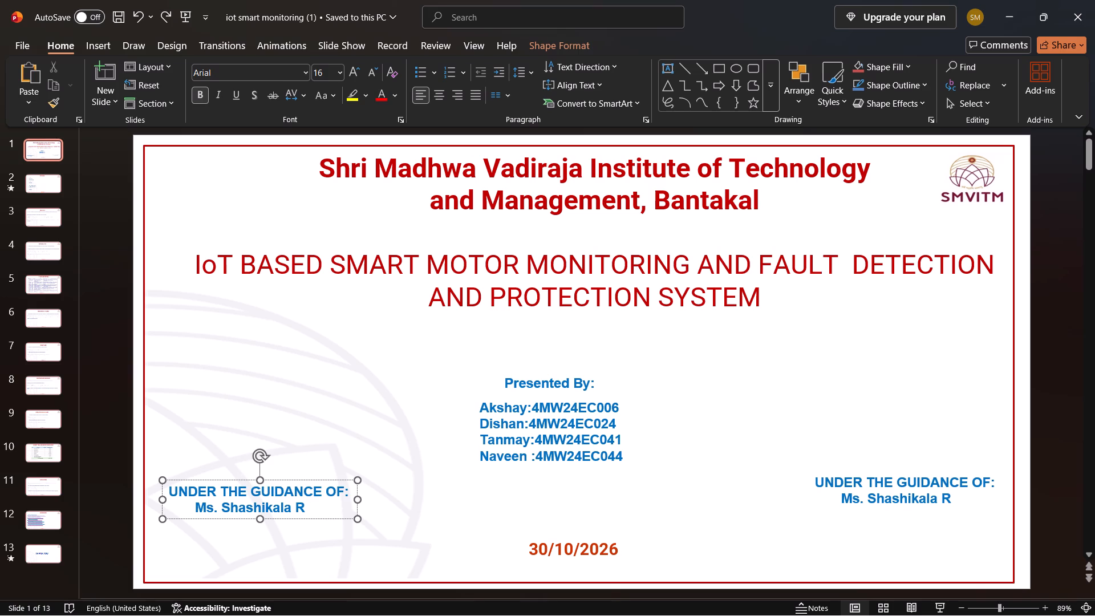
# Change the word "GUIDANCE" to "EVALUATION" in the heading of the text box on the slide's right side.
pyautogui.click(969, 482)
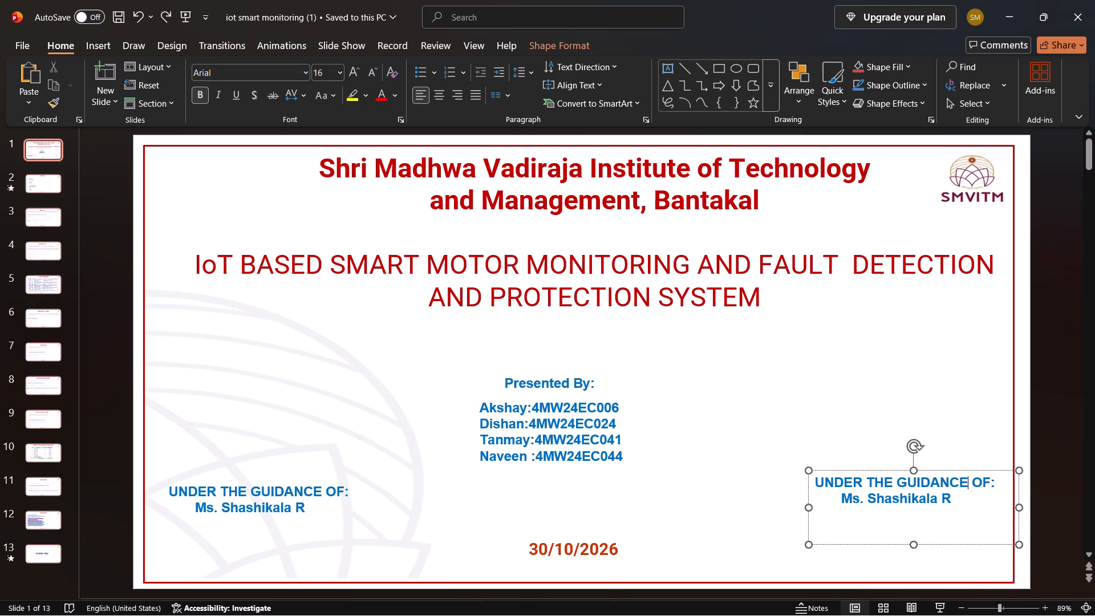
pyautogui.press('BackSpace')
pyautogui.press('BackSpace')
pyautogui.press('BackSpace')
pyautogui.press('BackSpace')
pyautogui.press('BackSpace')
pyautogui.press('BackSpace')
pyautogui.press('BackSpace')
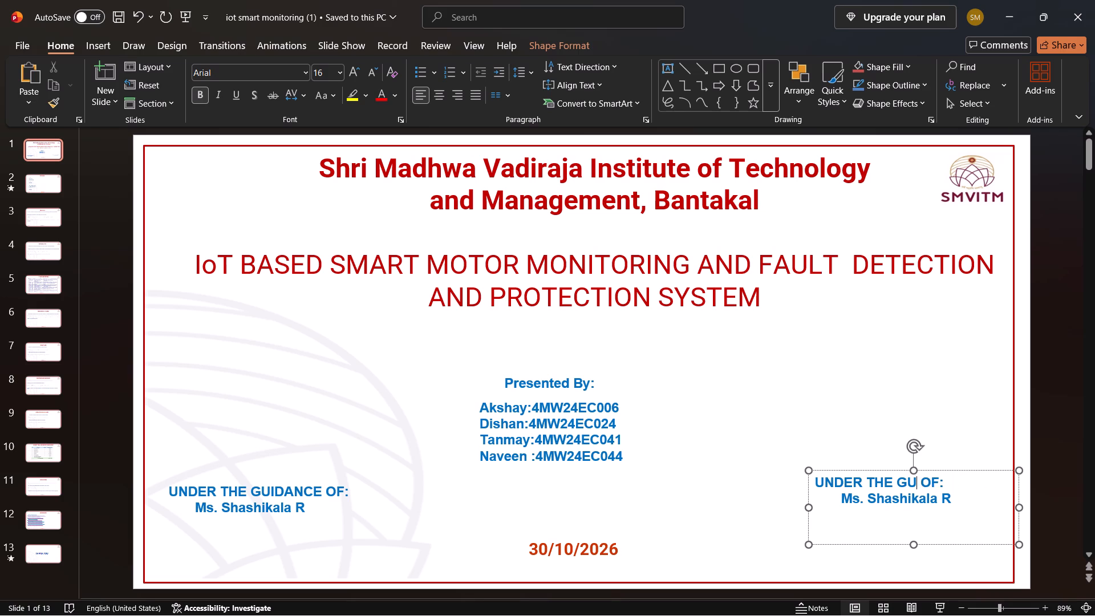
pyautogui.press('BackSpace')
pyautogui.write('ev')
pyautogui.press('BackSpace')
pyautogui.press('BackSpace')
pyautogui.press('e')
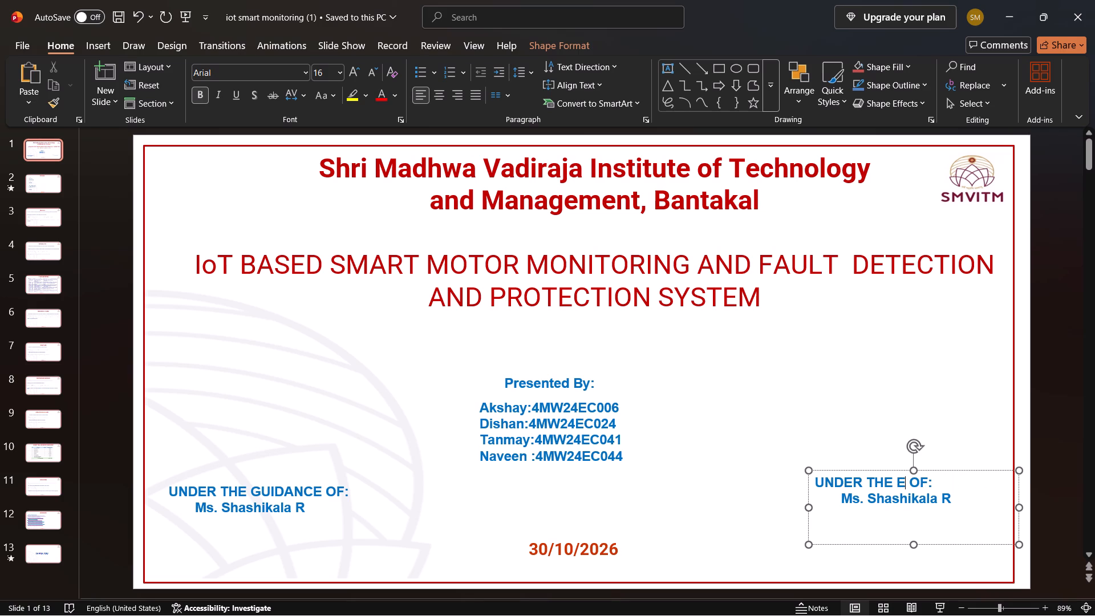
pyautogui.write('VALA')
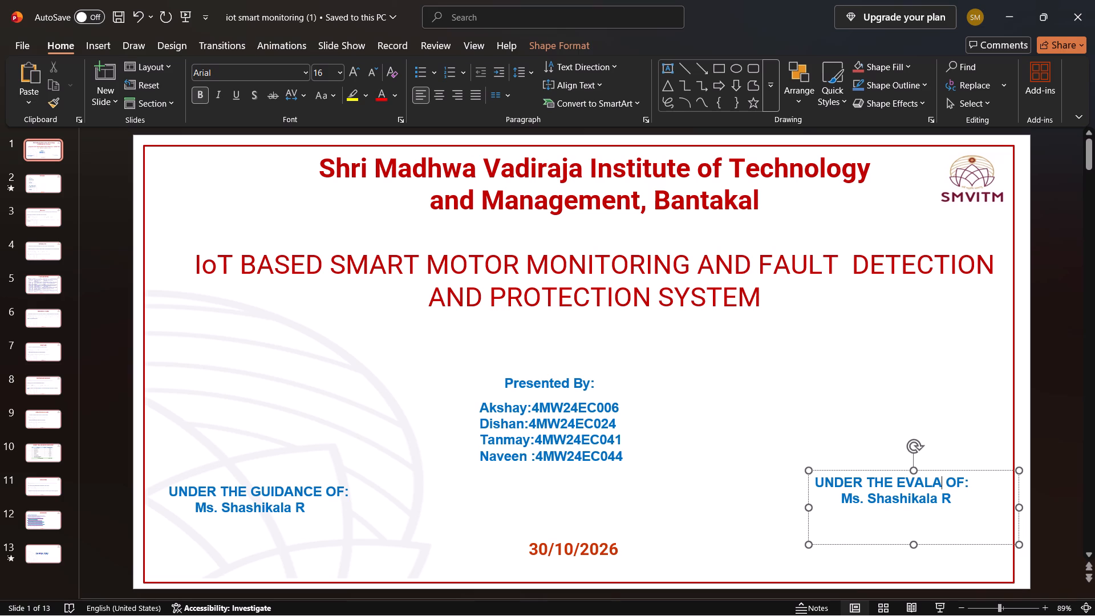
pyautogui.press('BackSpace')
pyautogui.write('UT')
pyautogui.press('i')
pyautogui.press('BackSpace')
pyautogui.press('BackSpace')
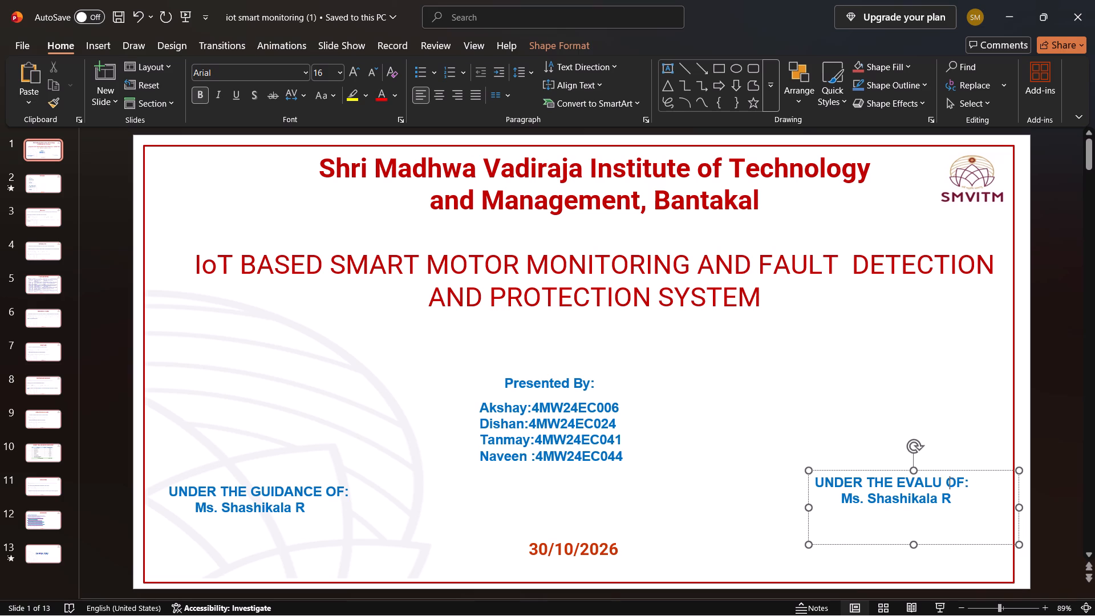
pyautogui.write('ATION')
# Move the "UNDER THE EVALUATION OF:" text box slightly left so it sits inside the slide's red border.
pyautogui.moveTo(881, 471); pyautogui.dragTo(869, 472)
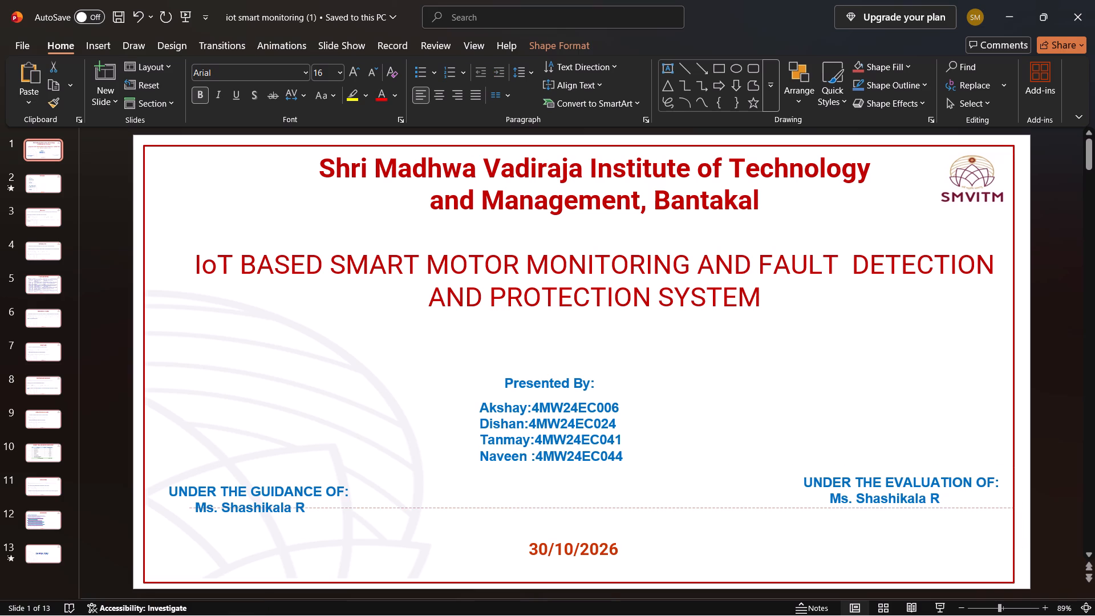
pyautogui.moveTo(869, 472); pyautogui.dragTo(870, 472)
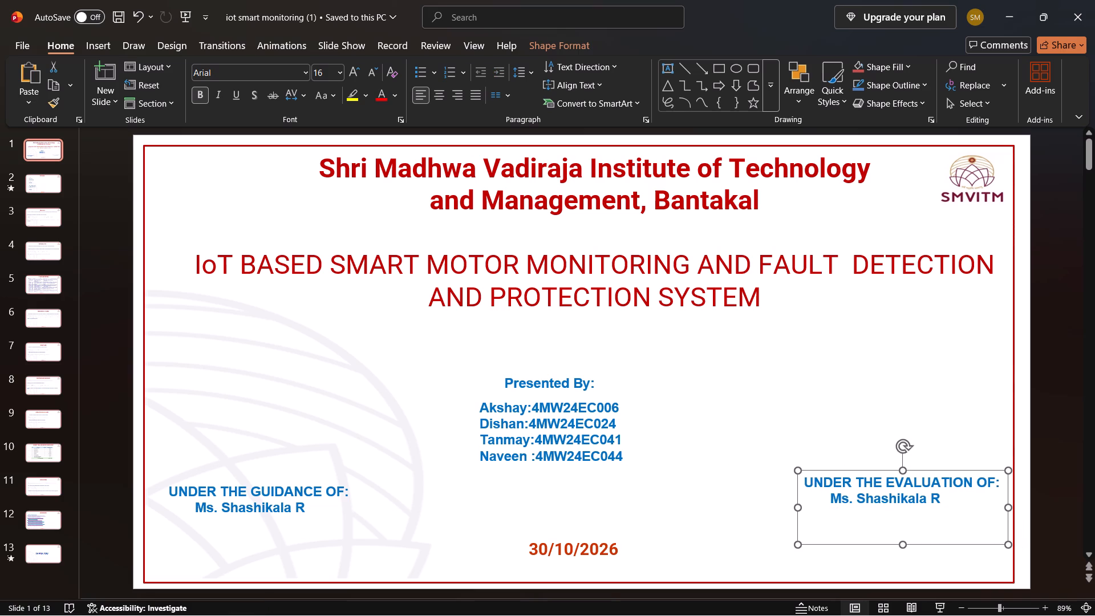
# Replace the name under the evaluation heading with the evaluator's name, keeping the "Ms." title.
pyautogui.click(948, 499)
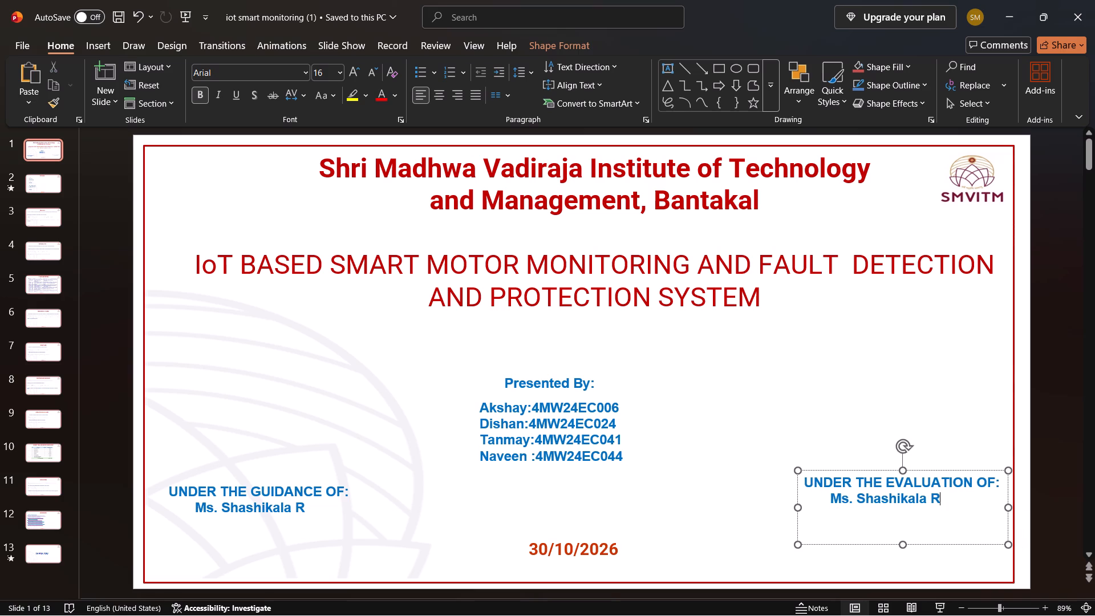
pyautogui.press('Left')
pyautogui.press('Left')
pyautogui.press('Left')
pyautogui.press('Right')
pyautogui.press('BackSpace')
pyautogui.press('BackSpace')
pyautogui.press('BackSpace')
pyautogui.press('BackSpace')
pyautogui.press('BackSpace')
pyautogui.press('BackSpace')
pyautogui.press('BackSpace')
pyautogui.press('BackSpace')
pyautogui.press('BackSpace')
pyautogui.press('BackSpace')
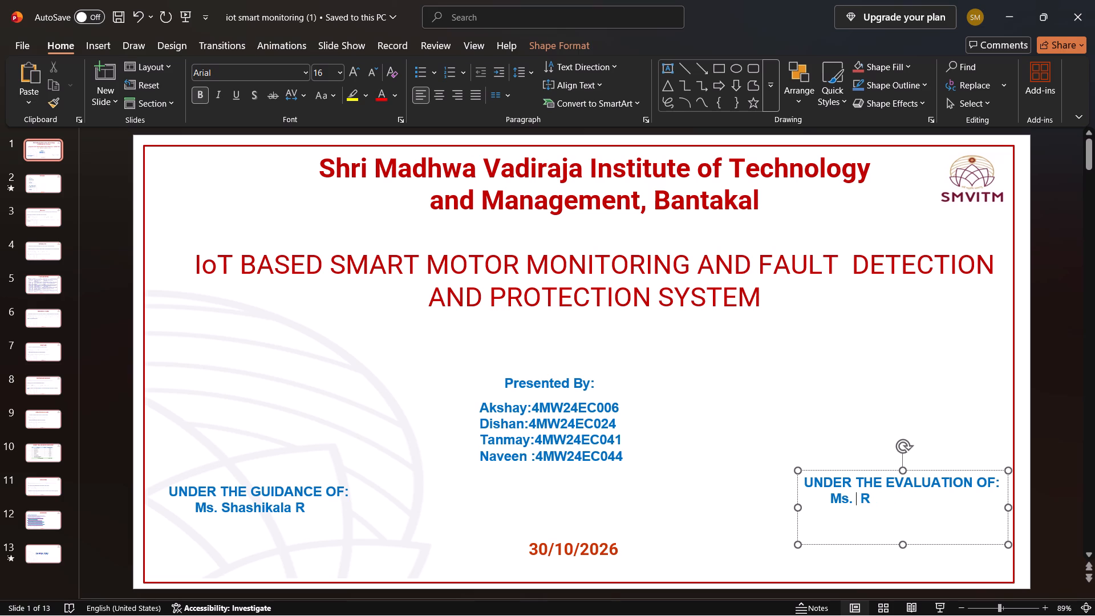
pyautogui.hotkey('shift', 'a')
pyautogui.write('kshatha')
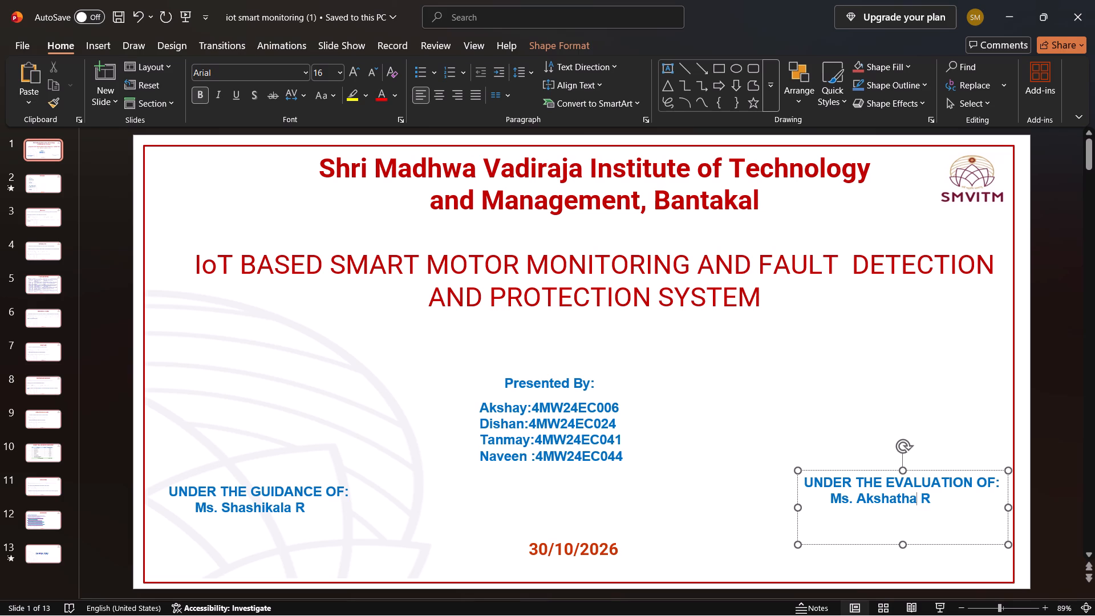
pyautogui.click(933, 497)
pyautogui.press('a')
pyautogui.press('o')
# Select the "Budget Analysis Report" bullet text on the Outline slide.
pyautogui.click(40, 184)
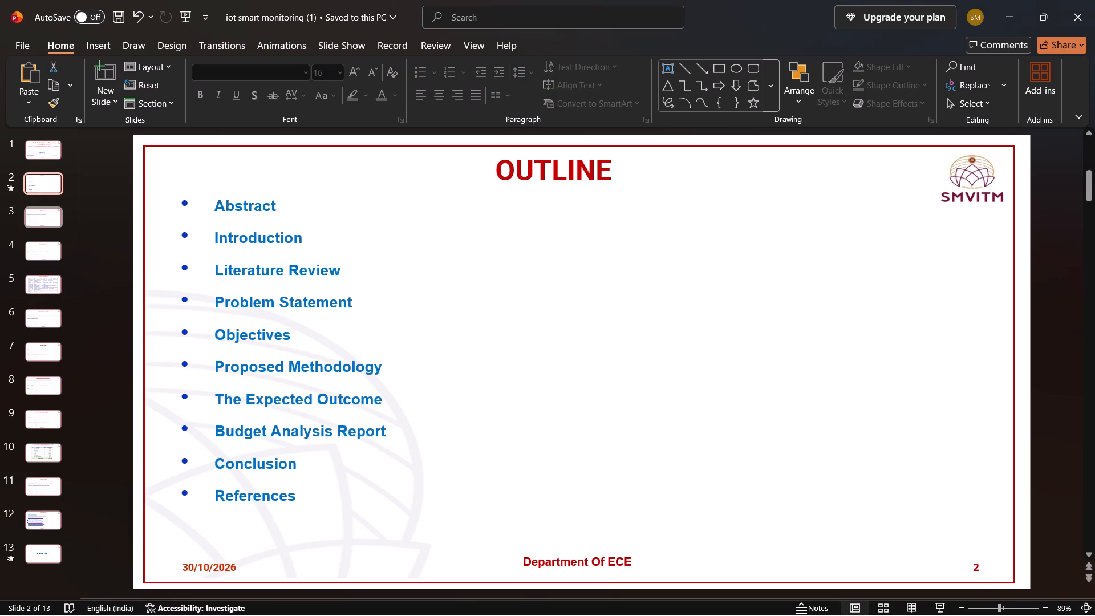
pyautogui.moveTo(384, 430); pyautogui.dragTo(249, 431)
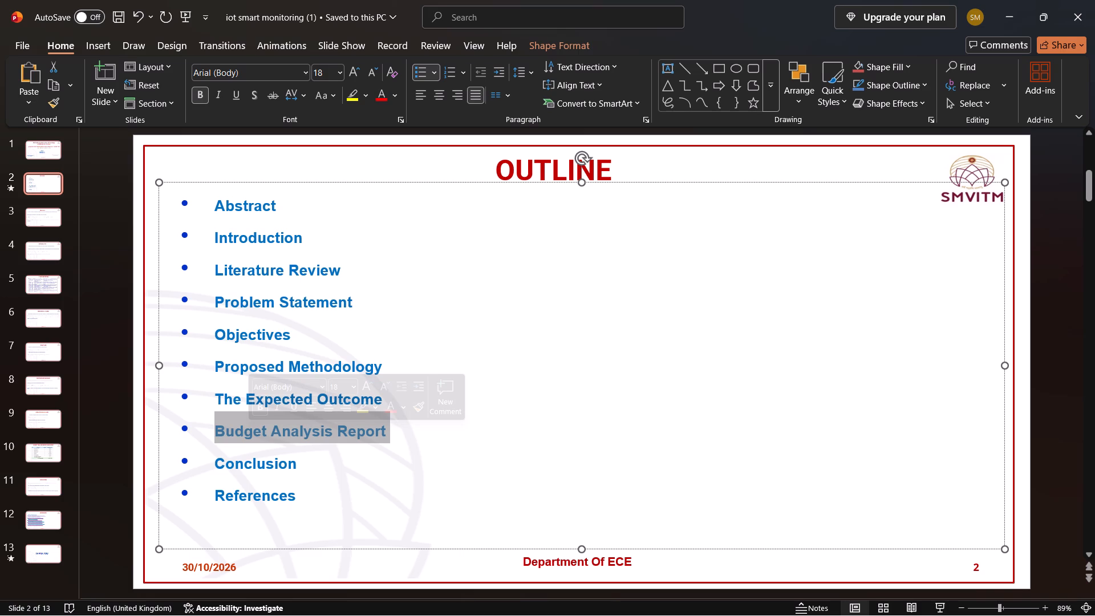
# Delete the component cost table picture from the Budget Analysis Report/Resources slide.
pyautogui.click(38, 450)
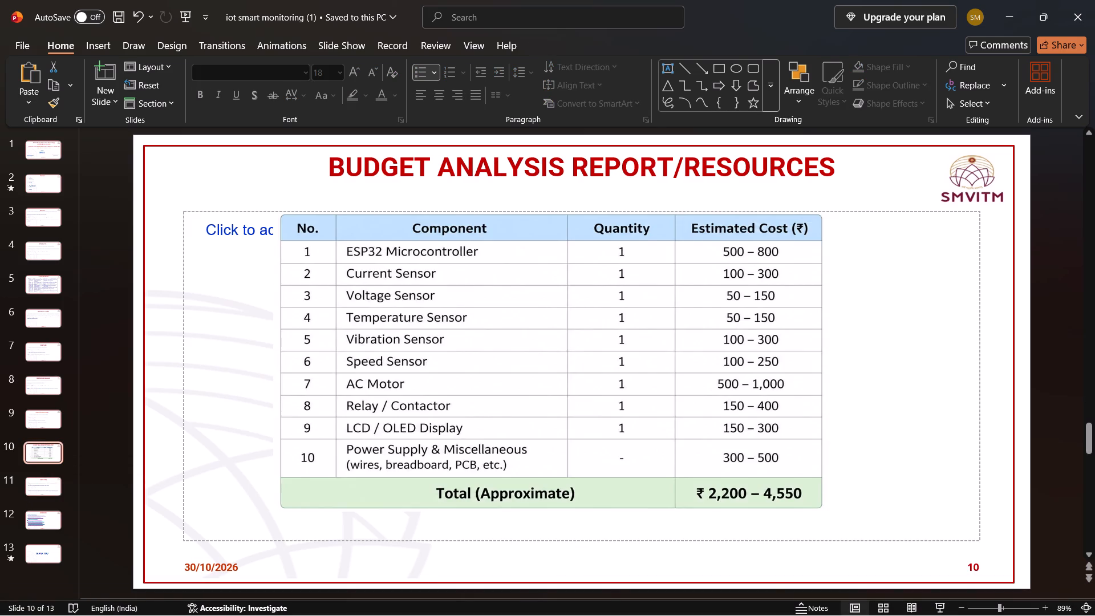
pyautogui.click(631, 310)
pyautogui.press('Delete')
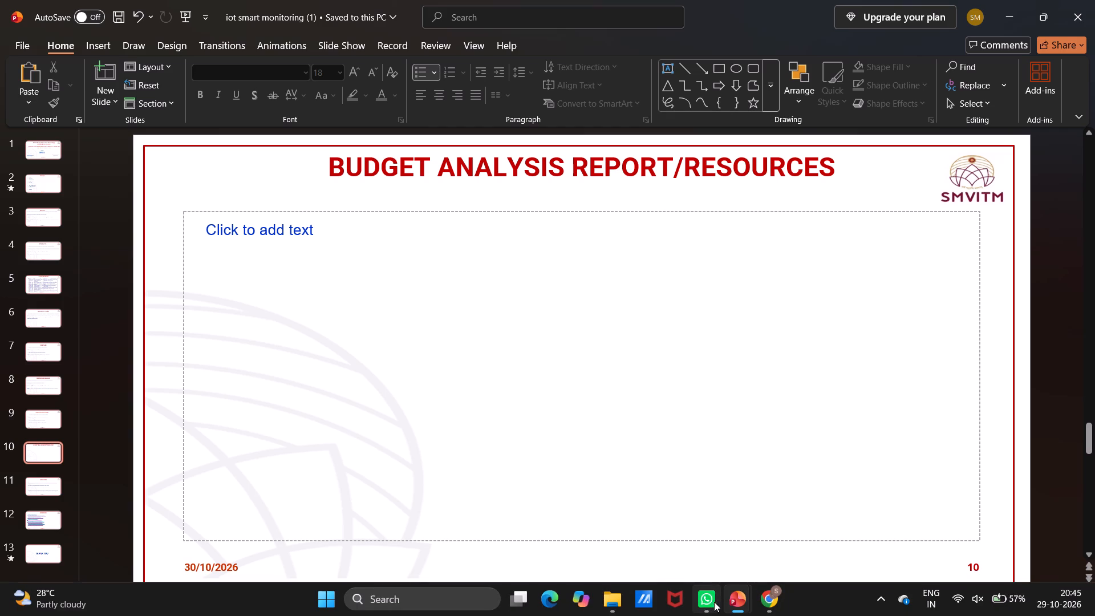
# Open the recent presentation "miniproject air to water 2b".
pyautogui.click(28, 40)
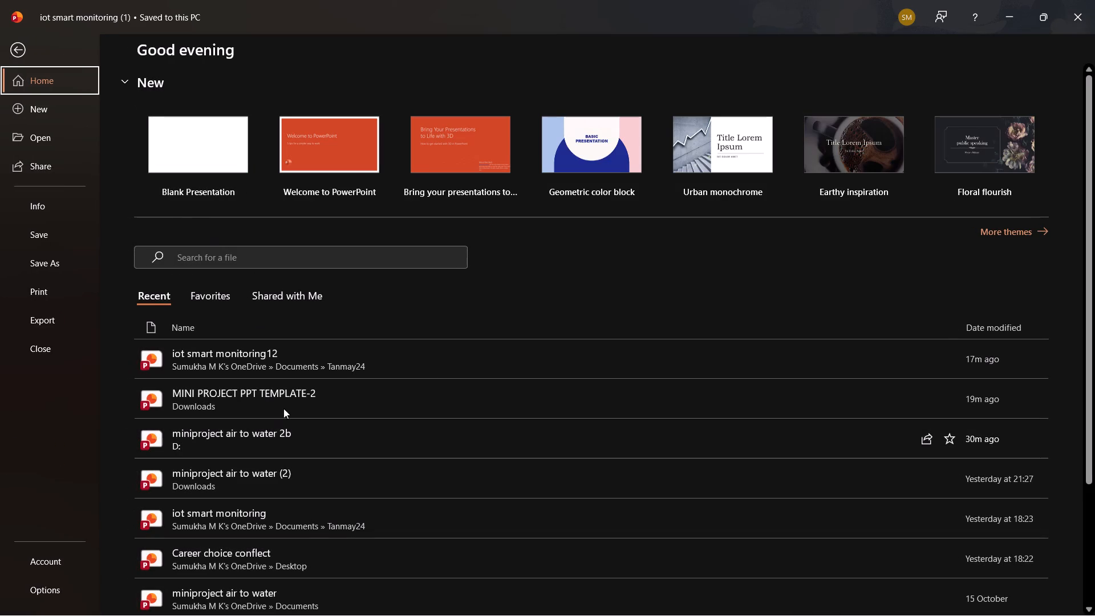
pyautogui.click(274, 444)
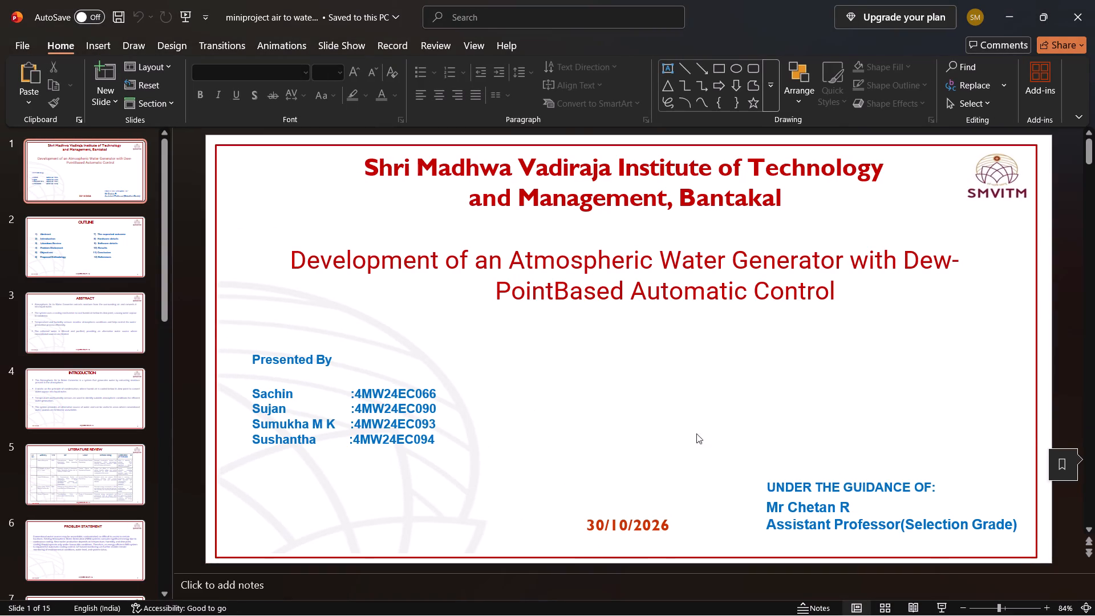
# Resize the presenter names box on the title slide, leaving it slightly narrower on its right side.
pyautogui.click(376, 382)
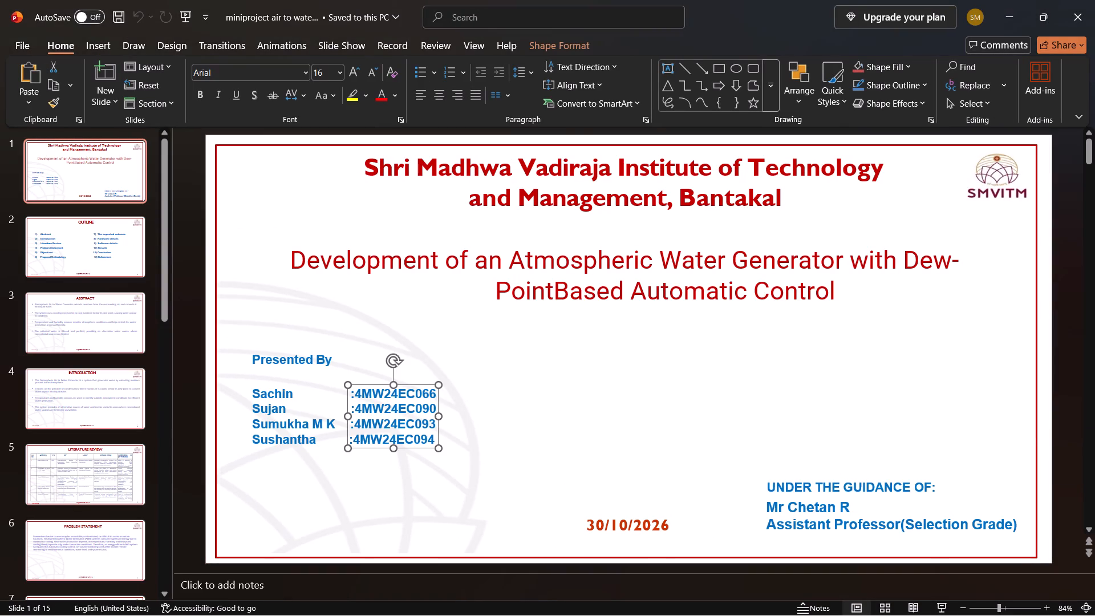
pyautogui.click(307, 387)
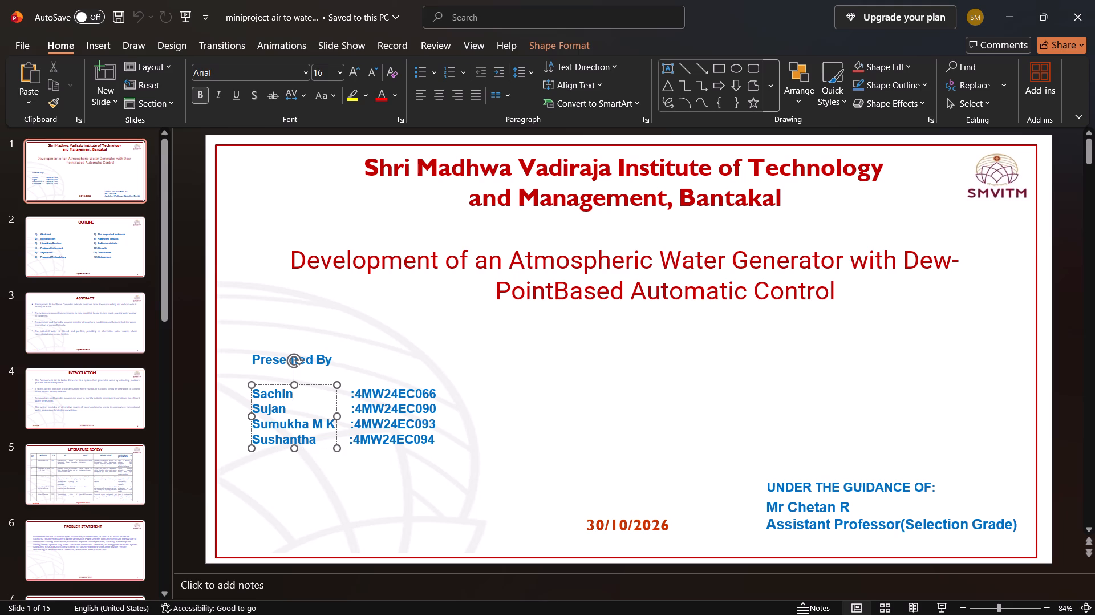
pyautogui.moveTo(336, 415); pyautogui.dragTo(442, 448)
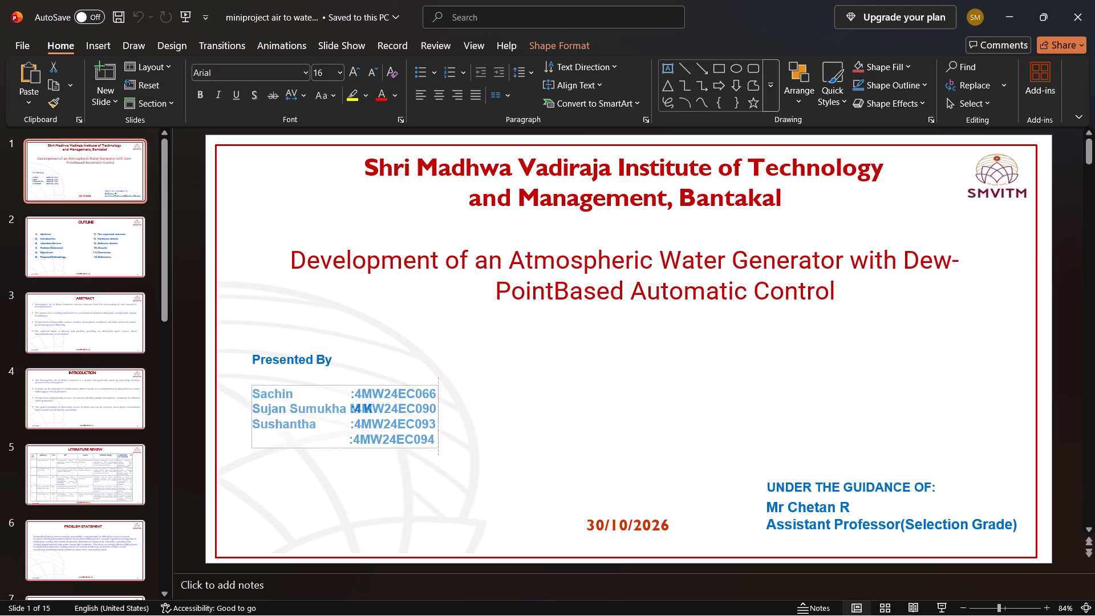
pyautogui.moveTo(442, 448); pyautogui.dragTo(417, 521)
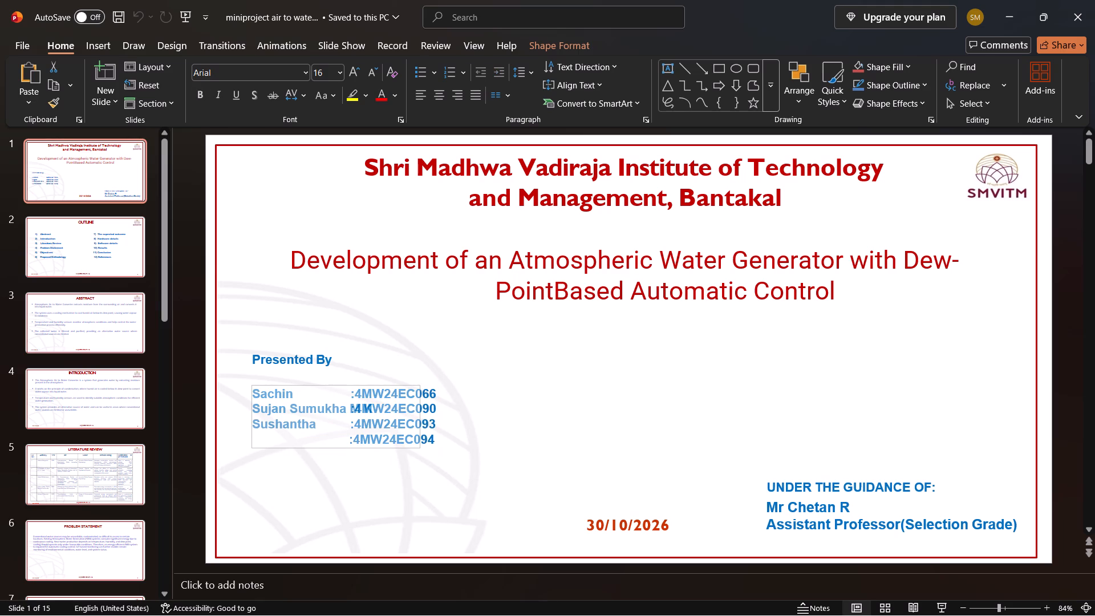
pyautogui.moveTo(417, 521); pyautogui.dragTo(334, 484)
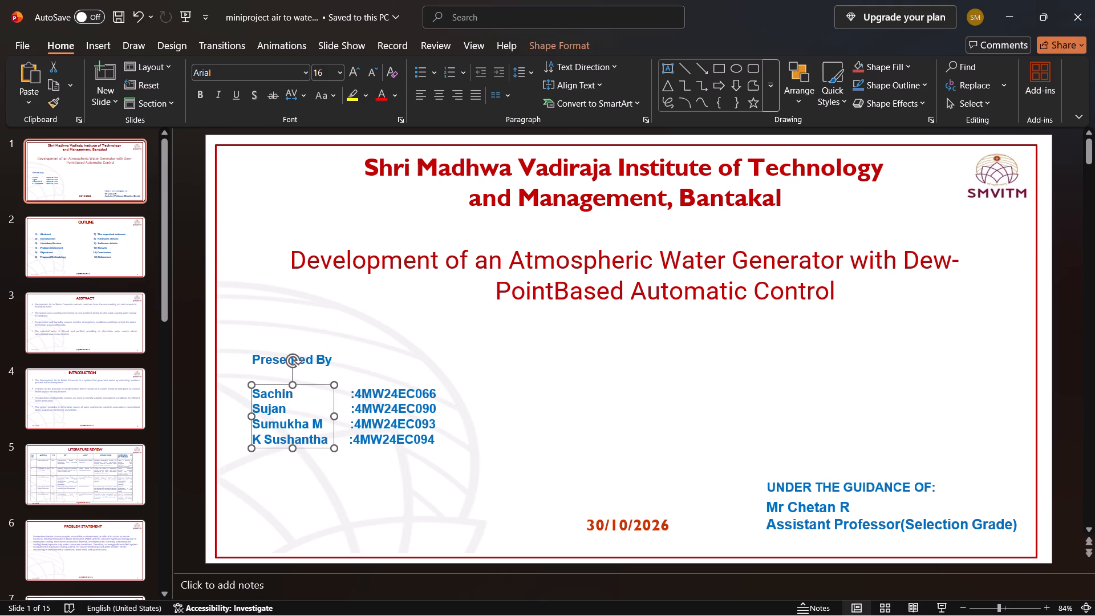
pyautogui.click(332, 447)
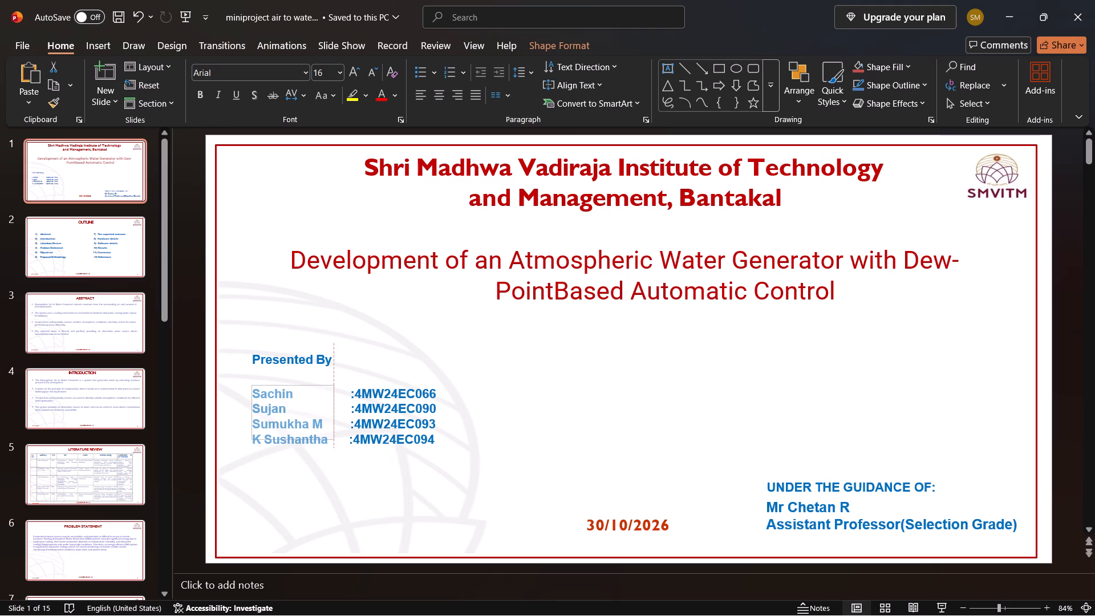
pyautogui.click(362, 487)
# Move the registration numbers box to the middle of the title slide, above the date and slightly lower than before.
pyautogui.click(383, 444)
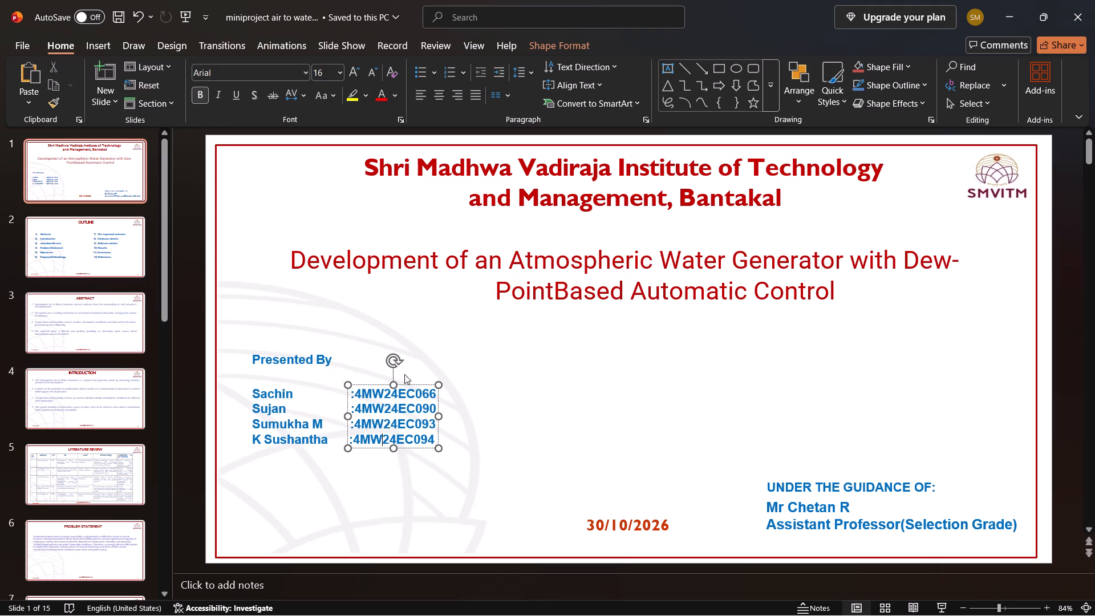
pyautogui.moveTo(400, 384); pyautogui.dragTo(617, 382)
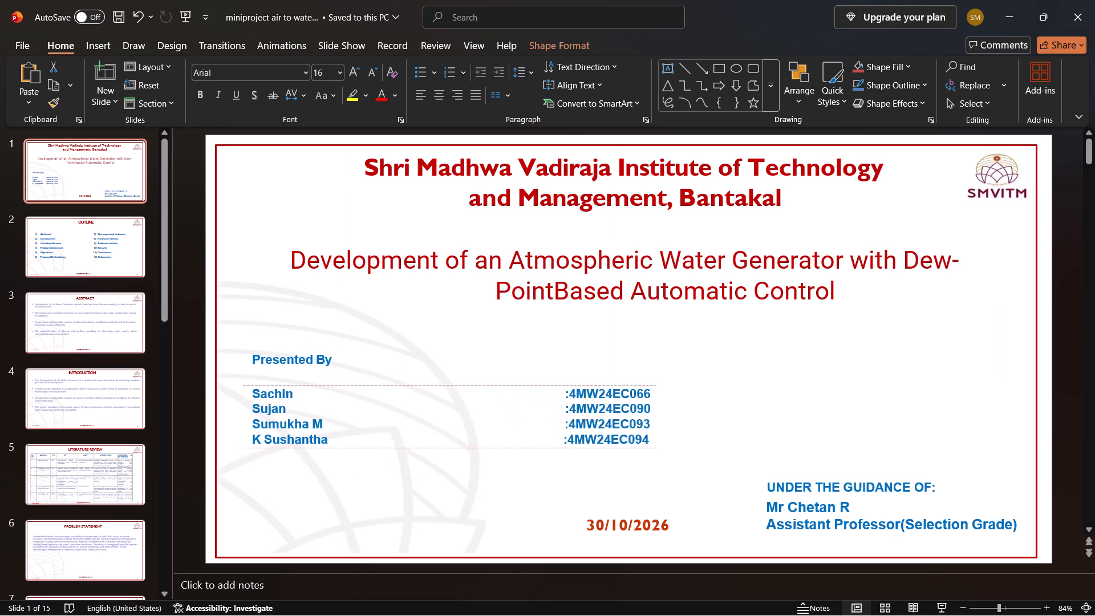
pyautogui.moveTo(617, 382); pyautogui.dragTo(642, 390)
# Move the presenter names box directly beside the registration numbers, level with their rows.
pyautogui.click(314, 415)
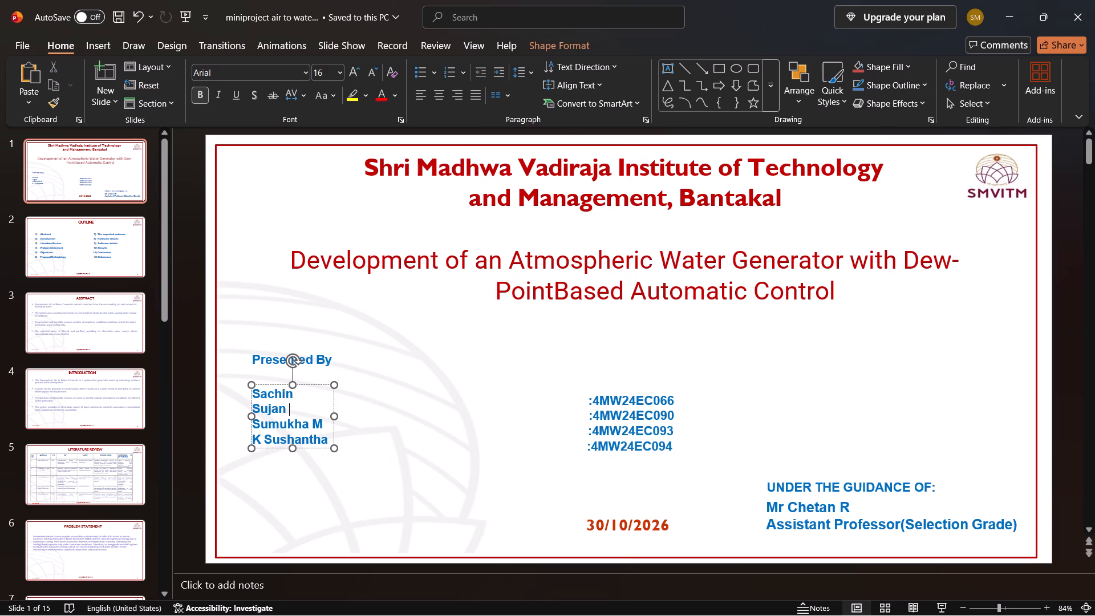
pyautogui.moveTo(312, 384); pyautogui.dragTo(537, 392)
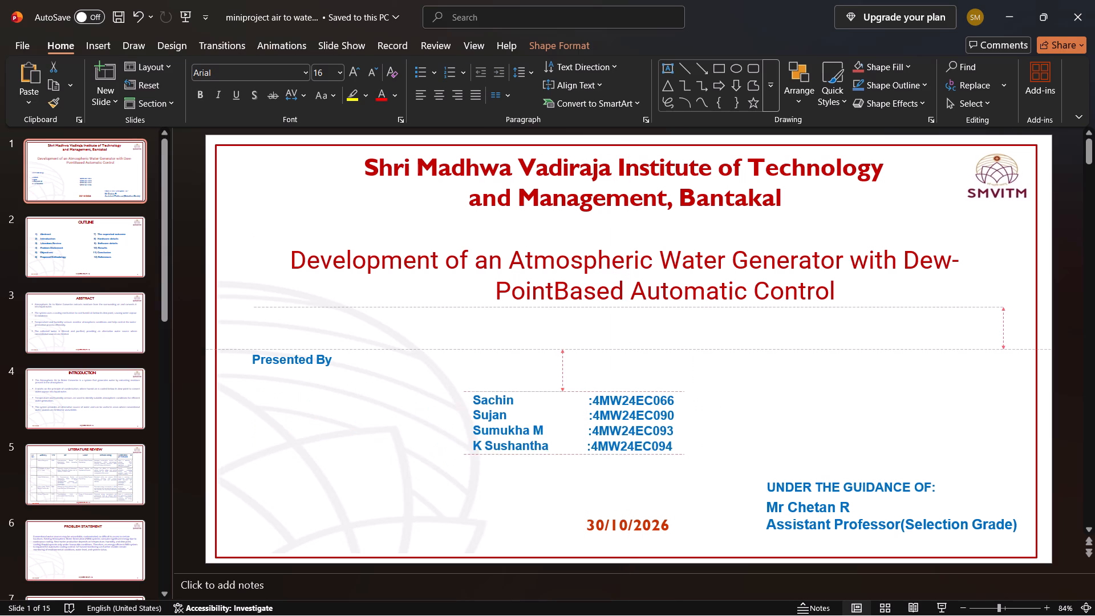
pyautogui.moveTo(537, 392); pyautogui.dragTo(550, 392)
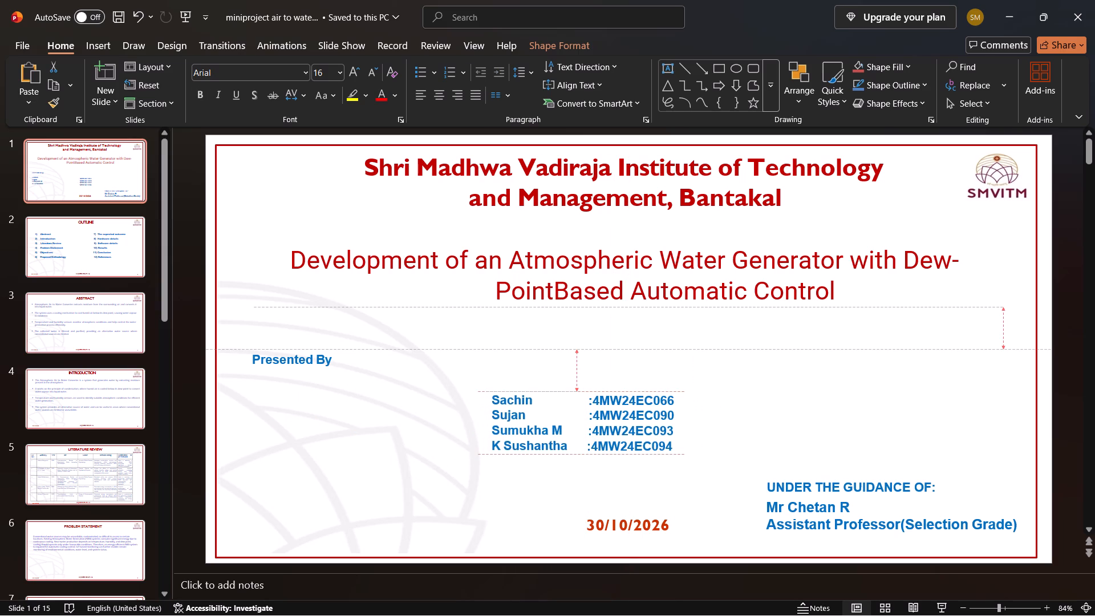
pyautogui.moveTo(550, 392); pyautogui.dragTo(562, 391)
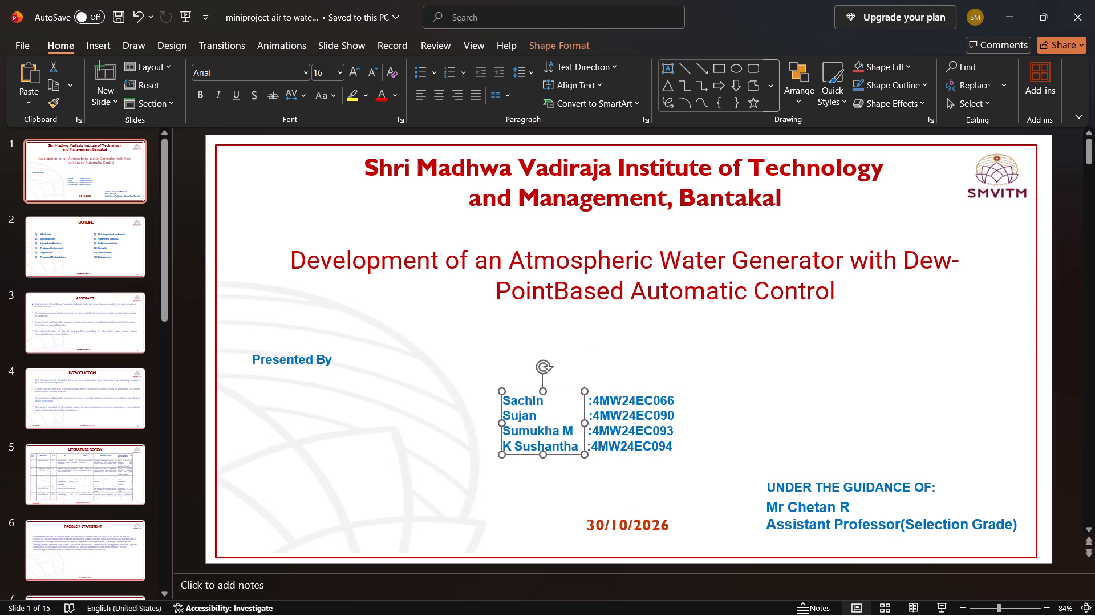
# Widen the presenter names box slightly on its left side so each name fits on one line.
pyautogui.moveTo(501, 427); pyautogui.dragTo(493, 426)
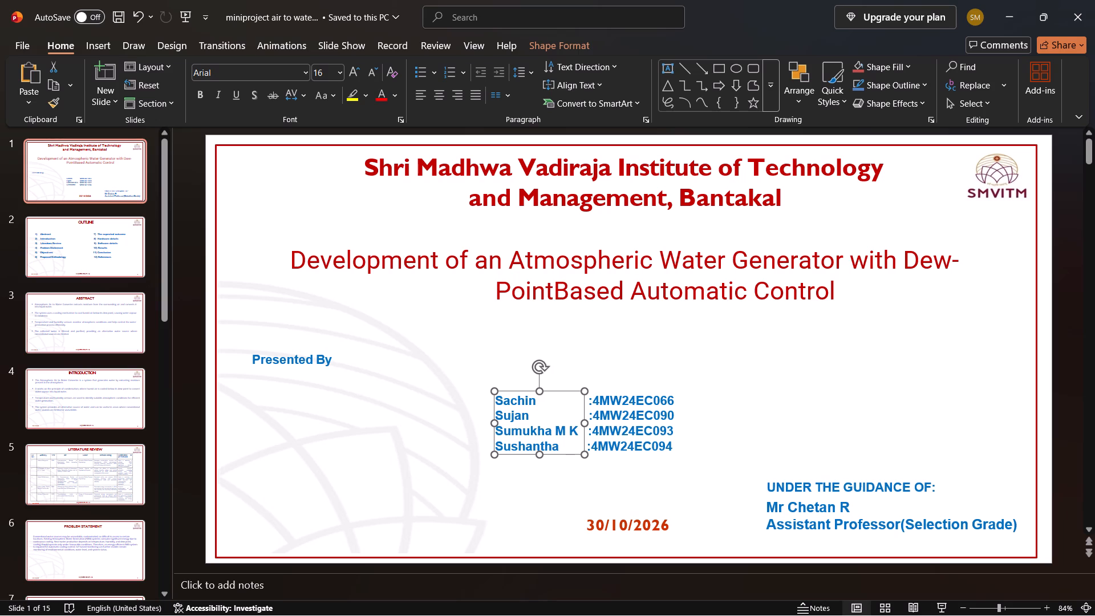
pyautogui.click(549, 388)
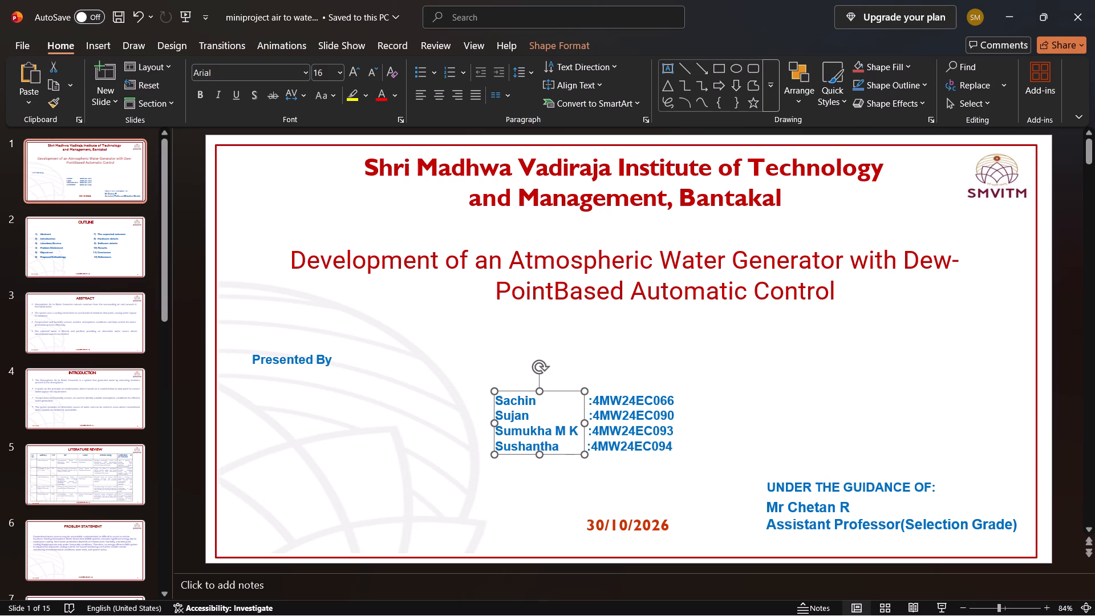